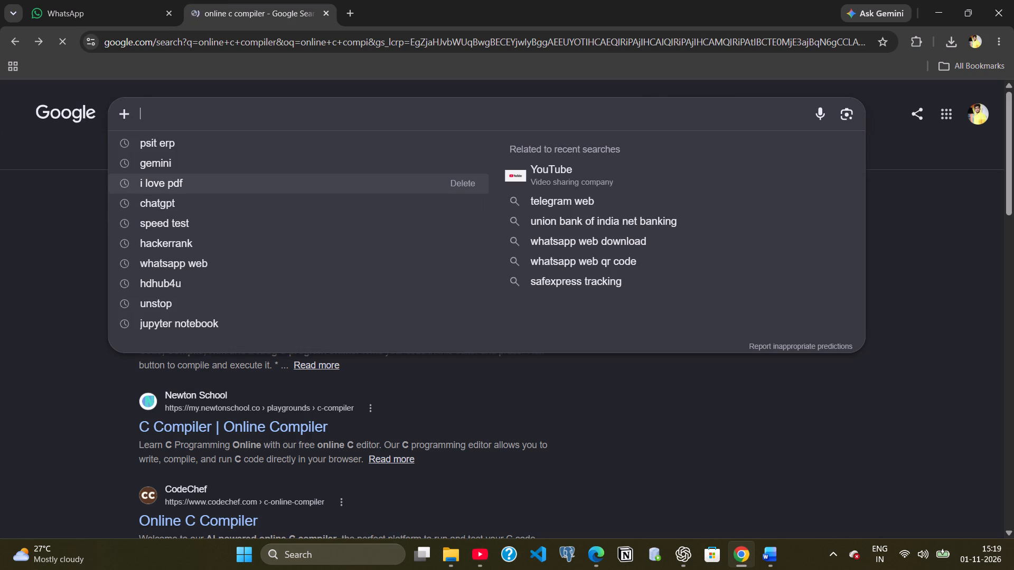
Search Google for "i love pdf" and open the PDF to Word converter on the iLovePDF site.
left_click(252, 183)
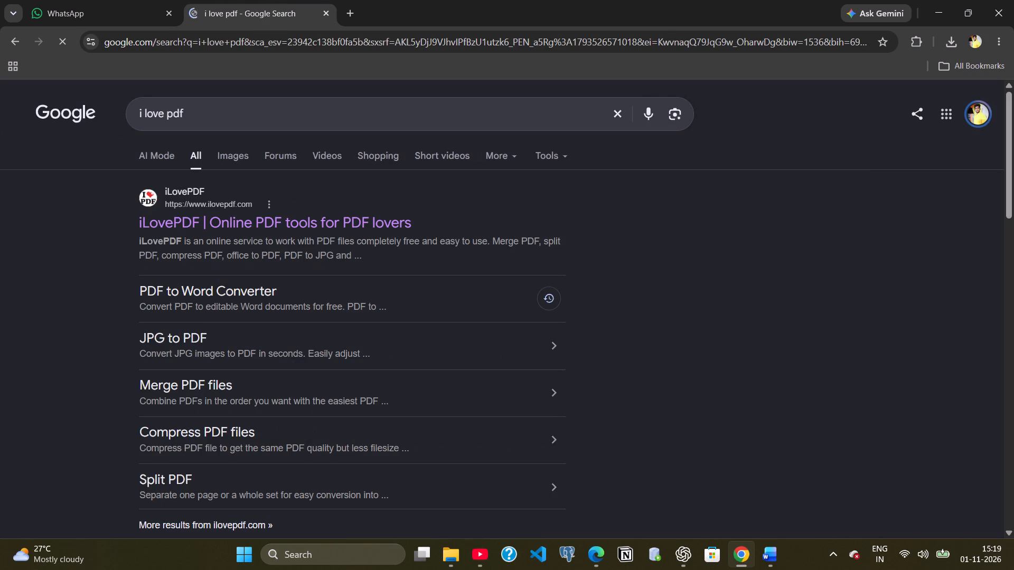
left_click(227, 230)
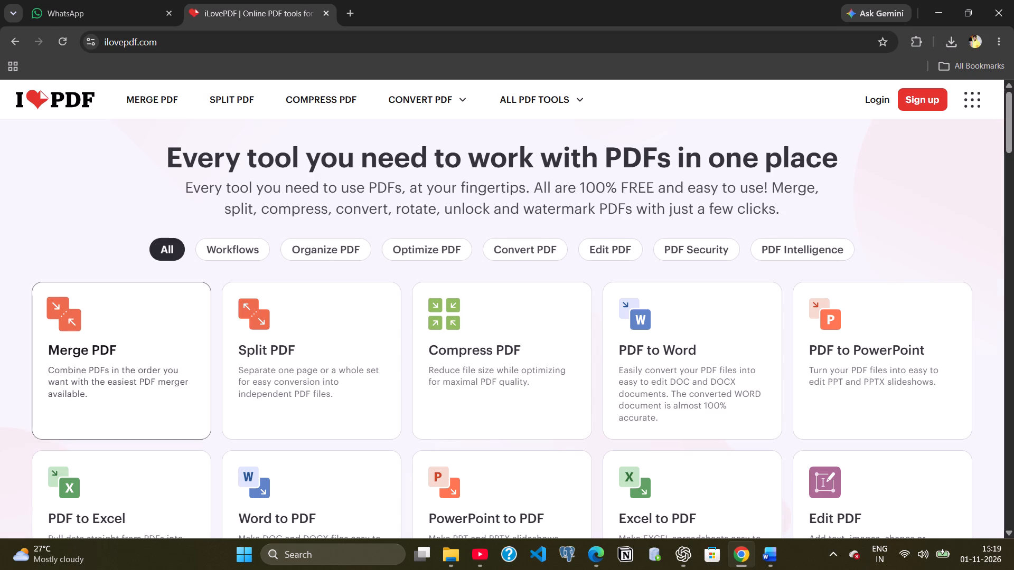
left_click(677, 370)
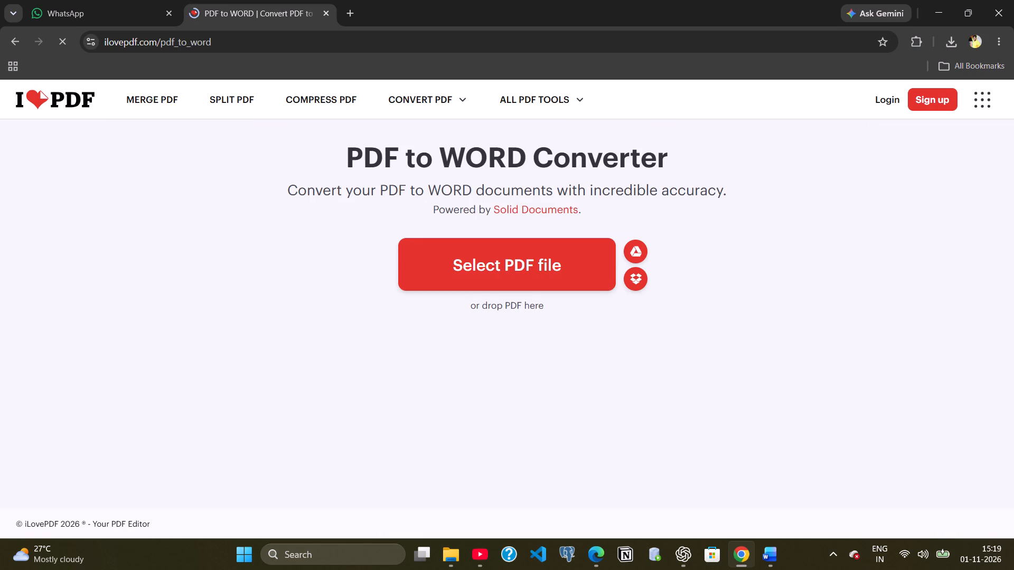
Open the file selection dialog to choose a PDF for conversion to Word.
left_click(538, 253)
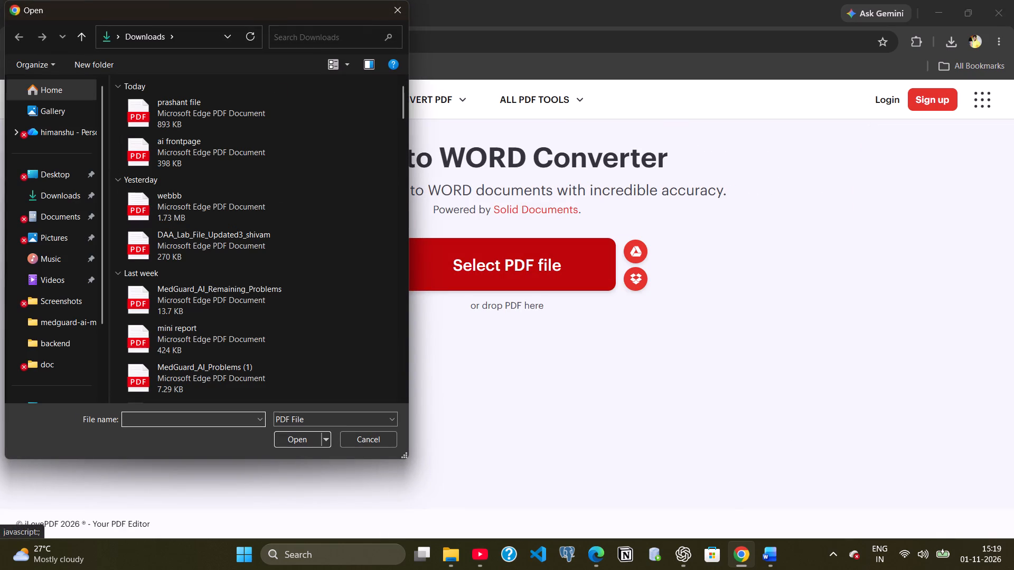
left_click(533, 340)
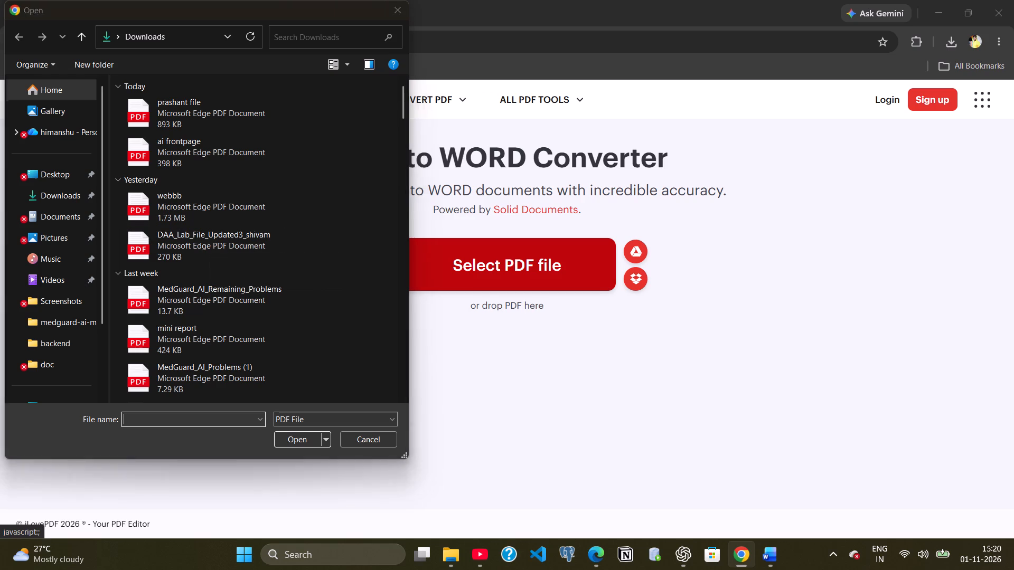
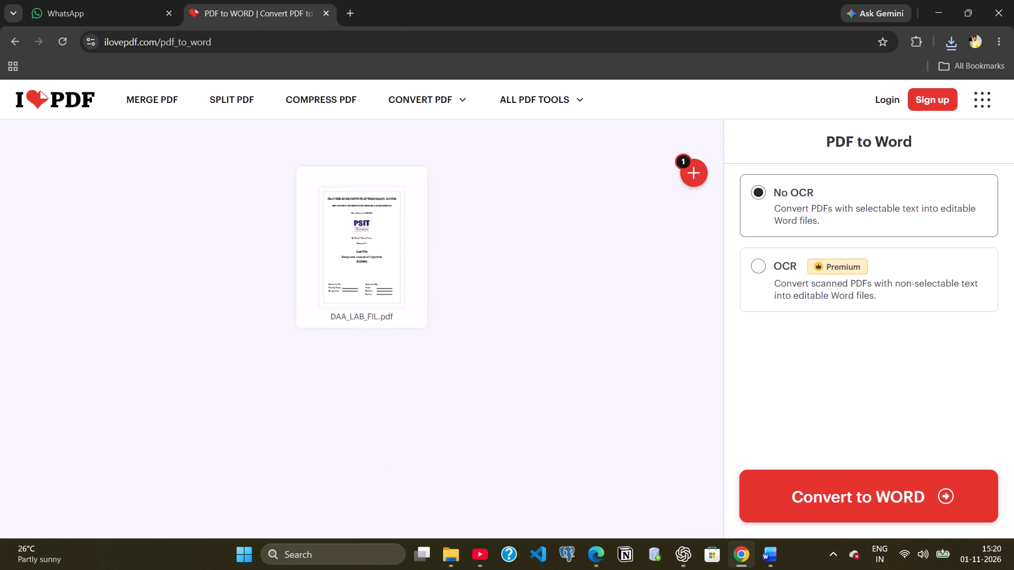
Convert the uploaded DAA_LAB_FIL.pdf to Word with the No OCR option.
left_click(806, 481)
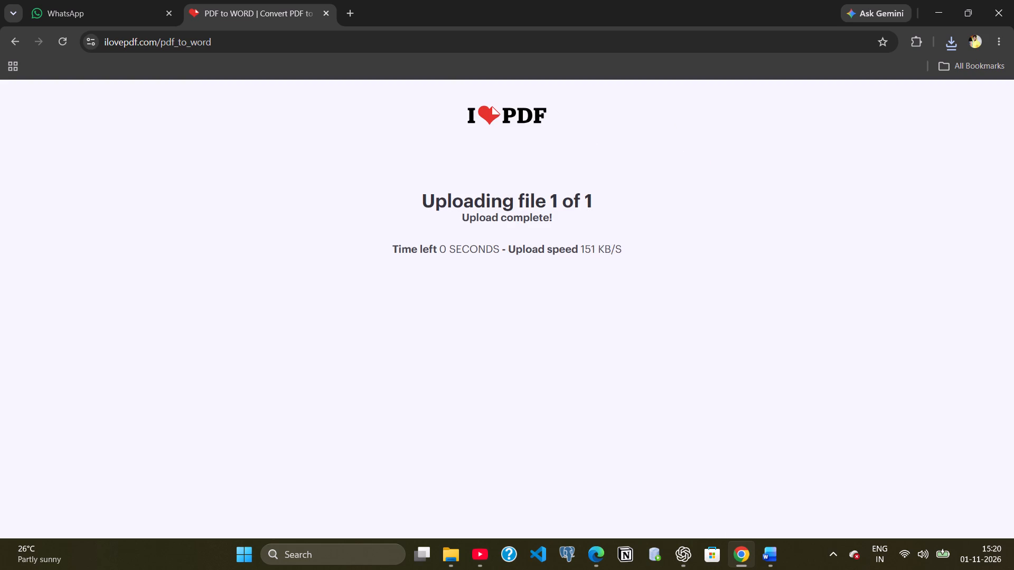
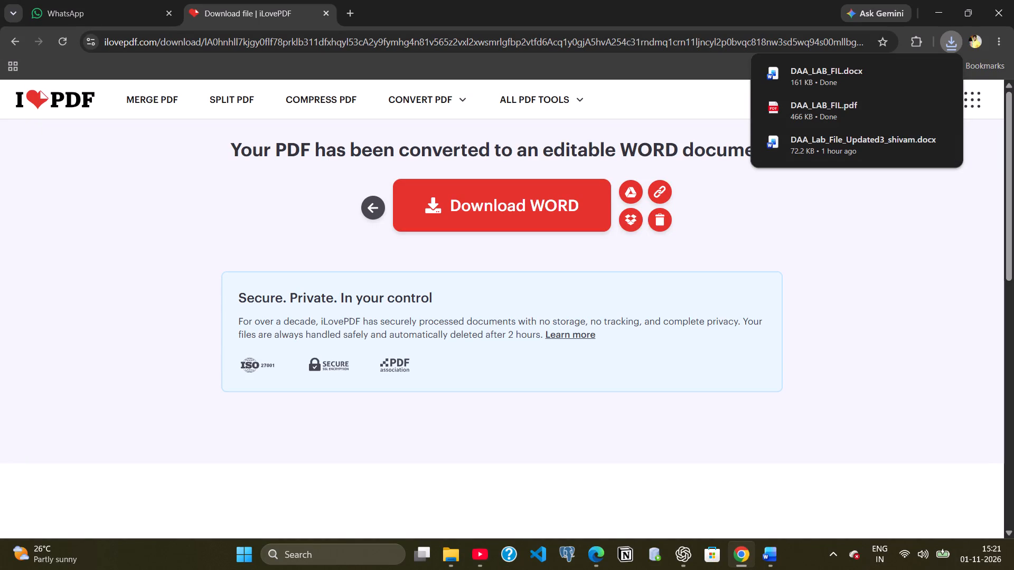
Open the downloaded DAA_LAB_FIL.docx in Word and enable editing for it.
left_click(794, 77)
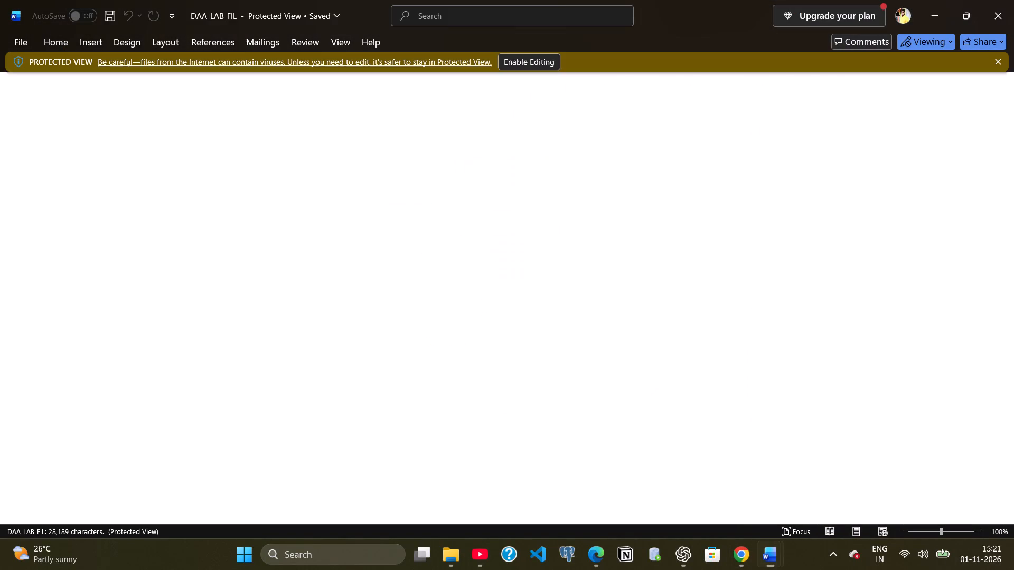
scroll(703, 345, "down", 5)
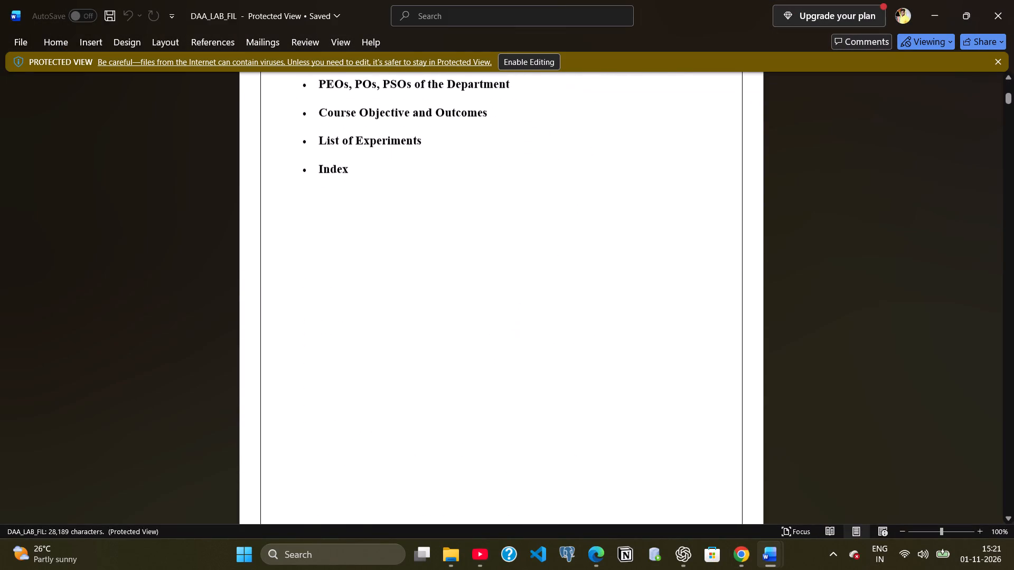
left_click(524, 57)
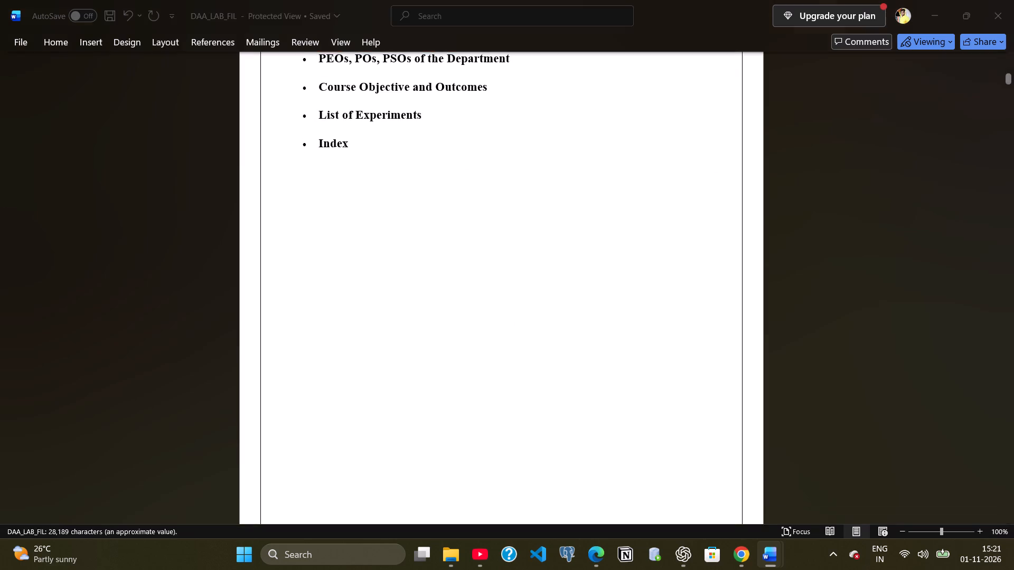
Look through the converted document from the front pages, List of Experiments and index to the LAB-1 code, analysis and output.
scroll(570, 271, "down", 20)
scroll(570, 271, "down", 11)
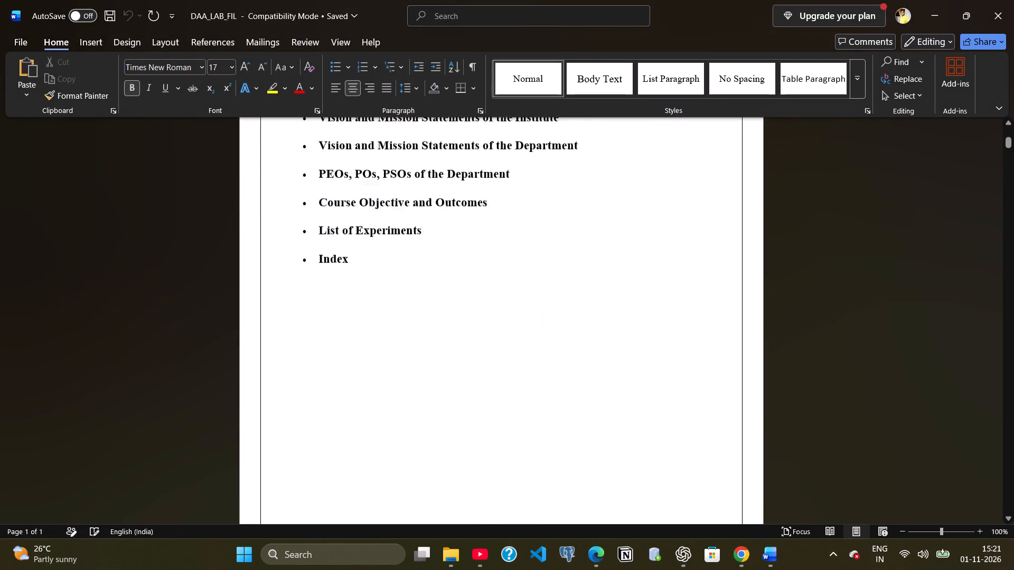
scroll(570, 271, "down", 10)
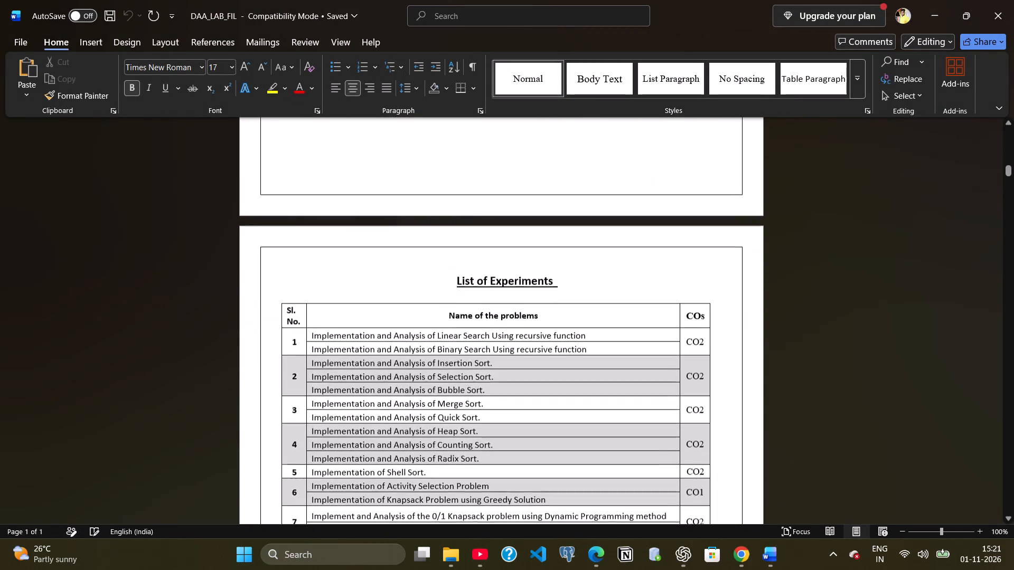
scroll(570, 271, "down", 9)
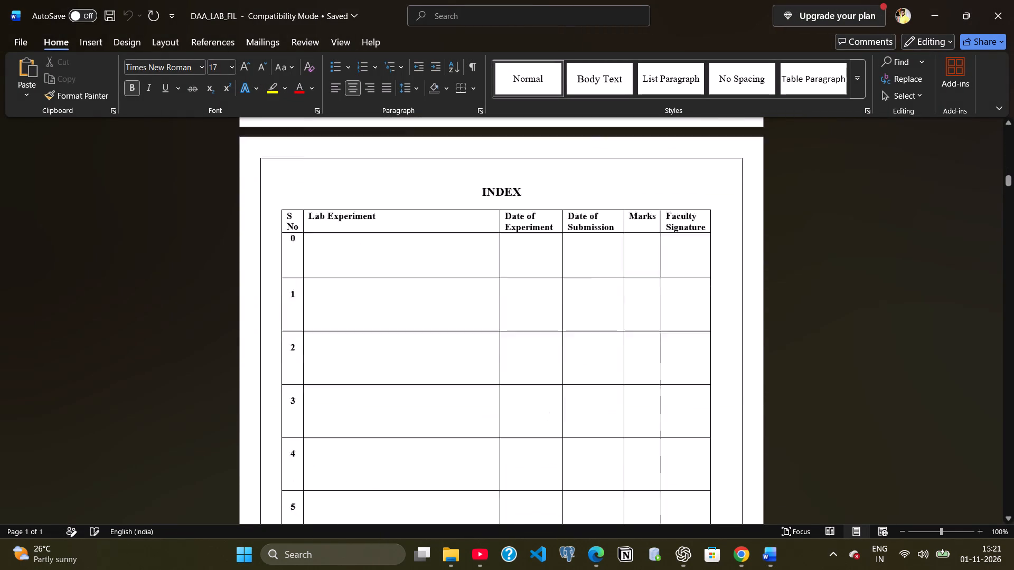
scroll(570, 271, "down", 9)
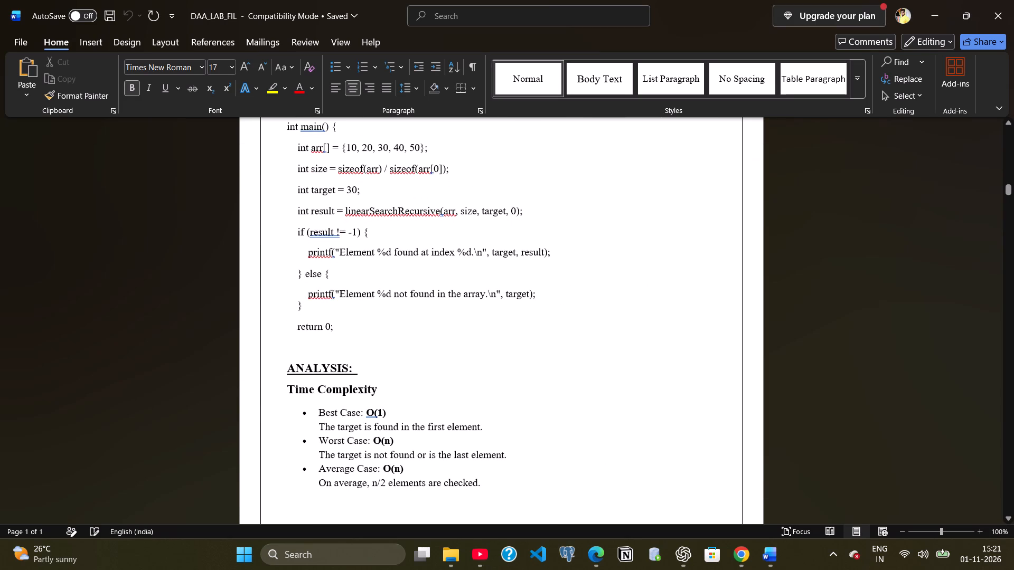
scroll(570, 271, "down", 1)
scroll(570, 271, "up", 2)
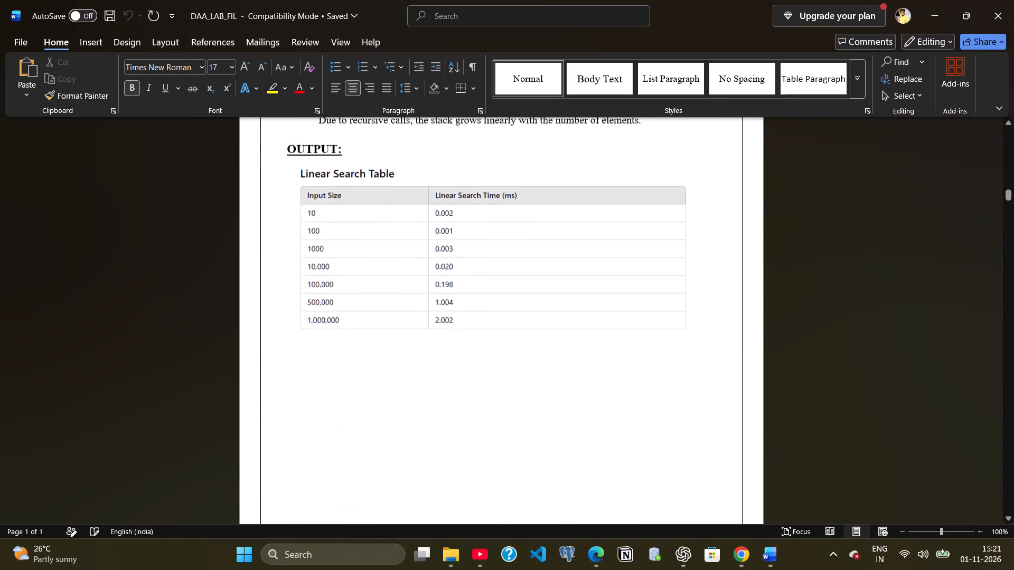
scroll(570, 271, "up", 1)
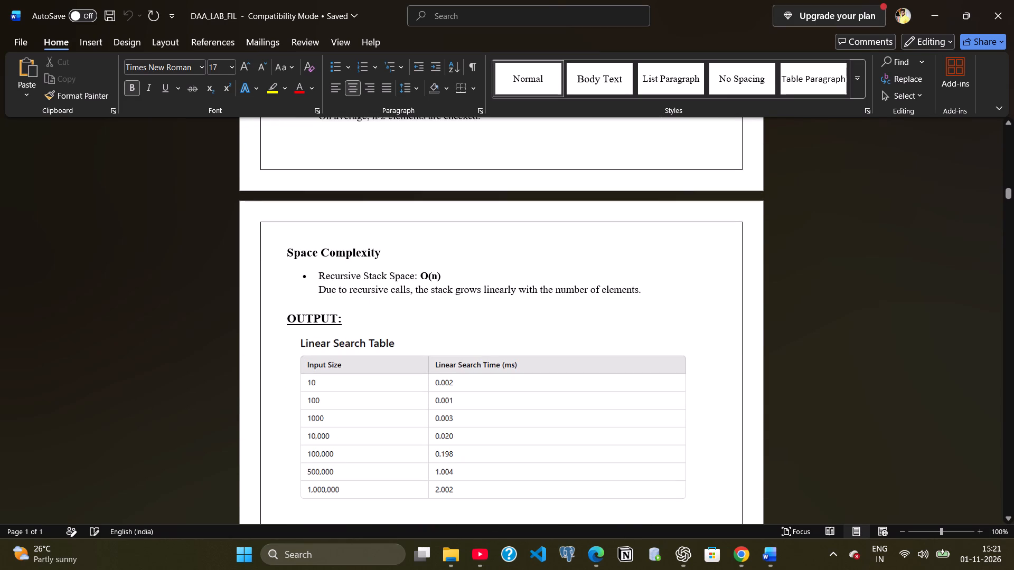
scroll(570, 271, "up", 4)
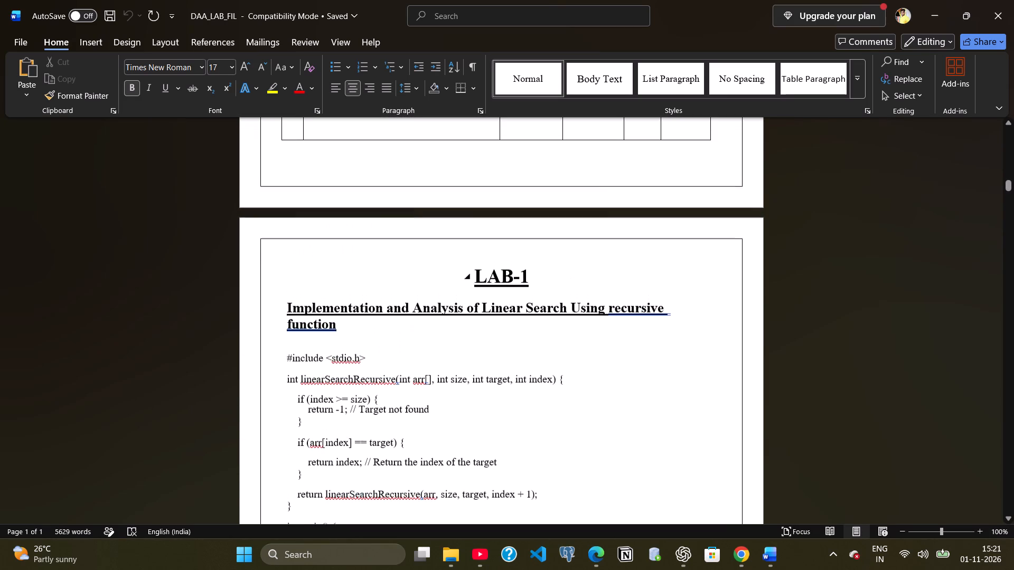
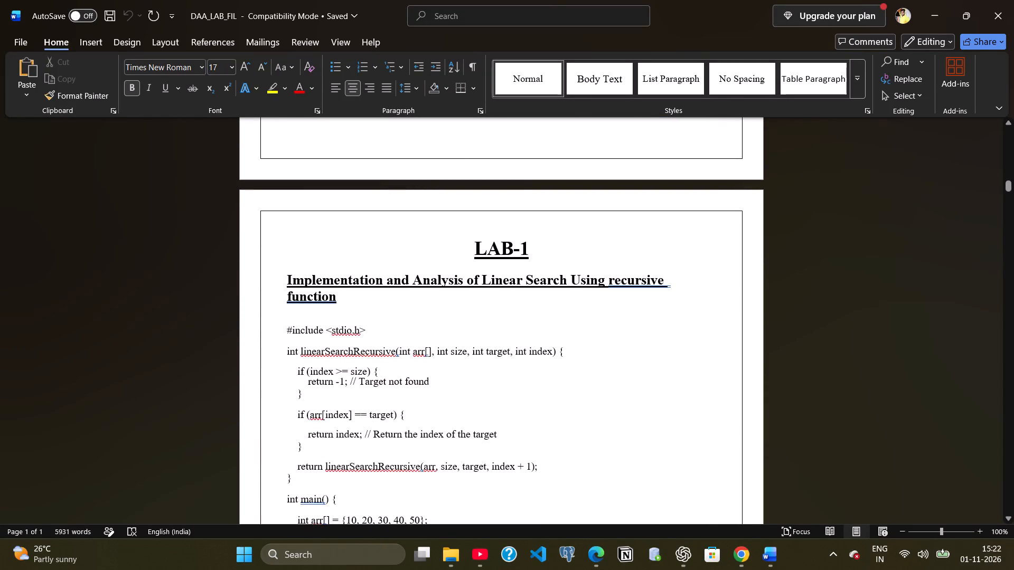
Copy the LAB-1 recursive linear search code, from #include <stdio.h> through return 0;, in the converted document.
left_click_drag(286, 330, 462, 277)
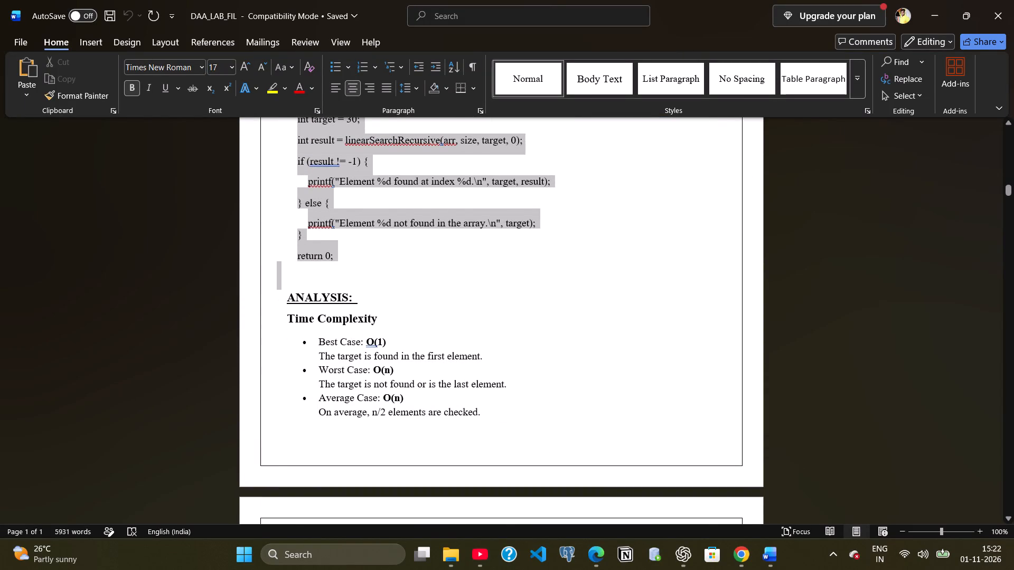
left_click_drag(462, 277, 460, 254)
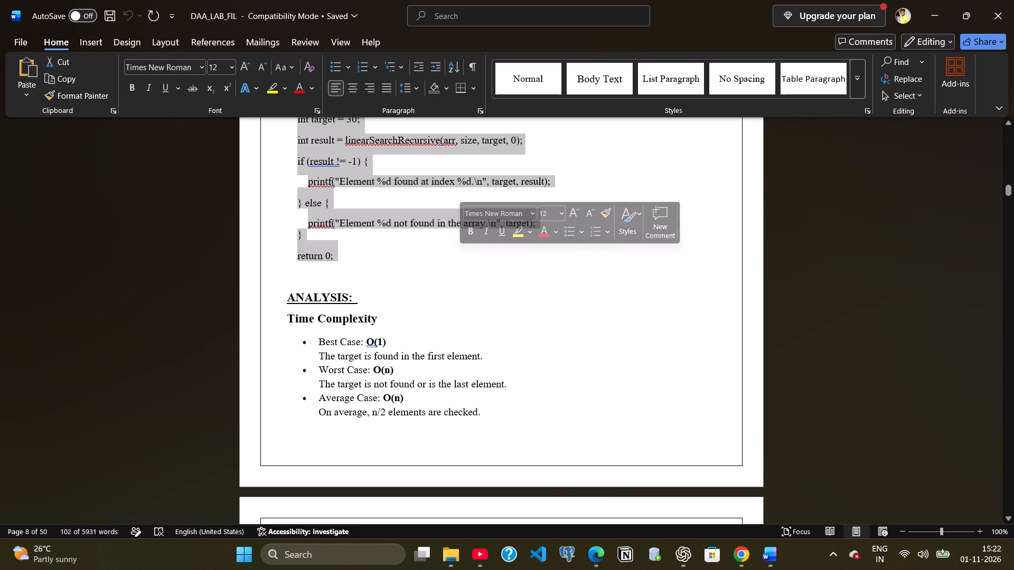
key("ctrl+c")
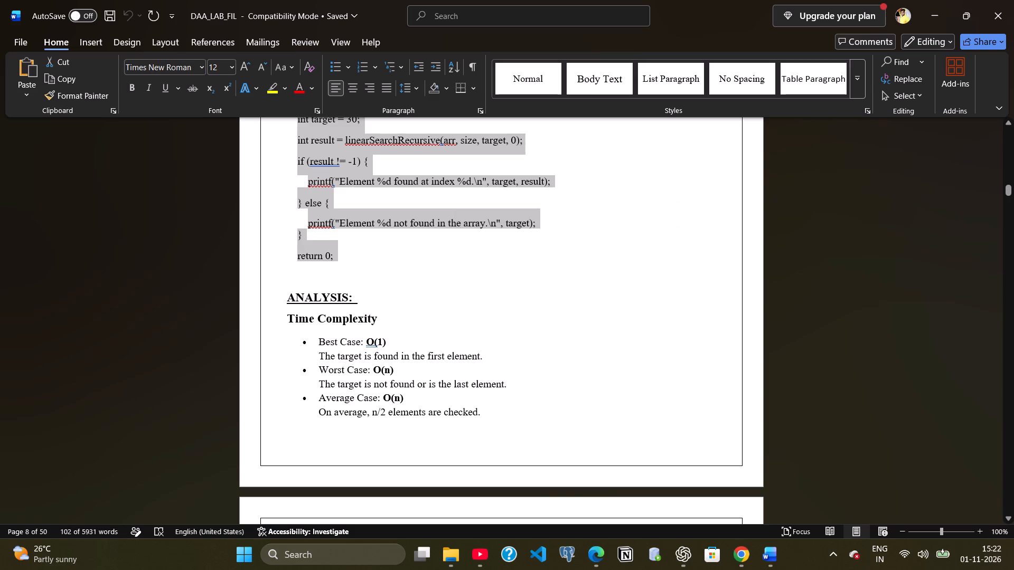
left_click(533, 272)
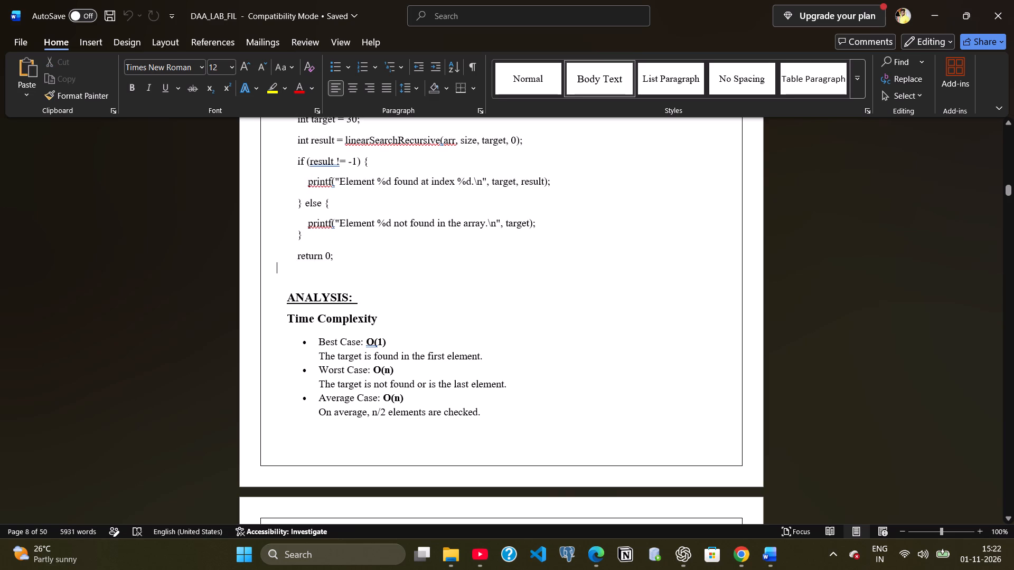
Switch to Chrome, search for "online c compiler" in a new tab and open Programiz's Online C Compiler.
left_click(933, 6)
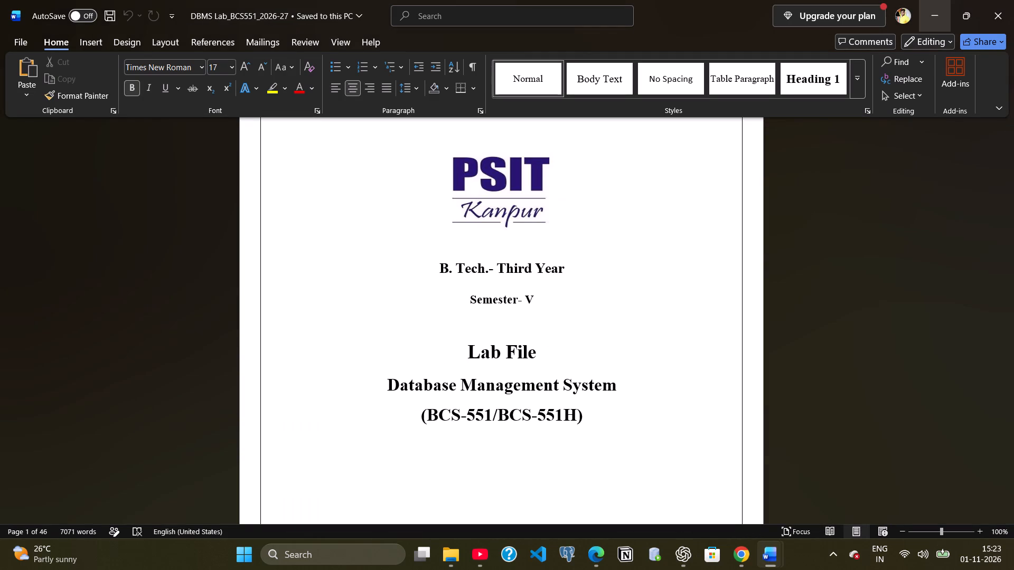
left_click(1013, 18)
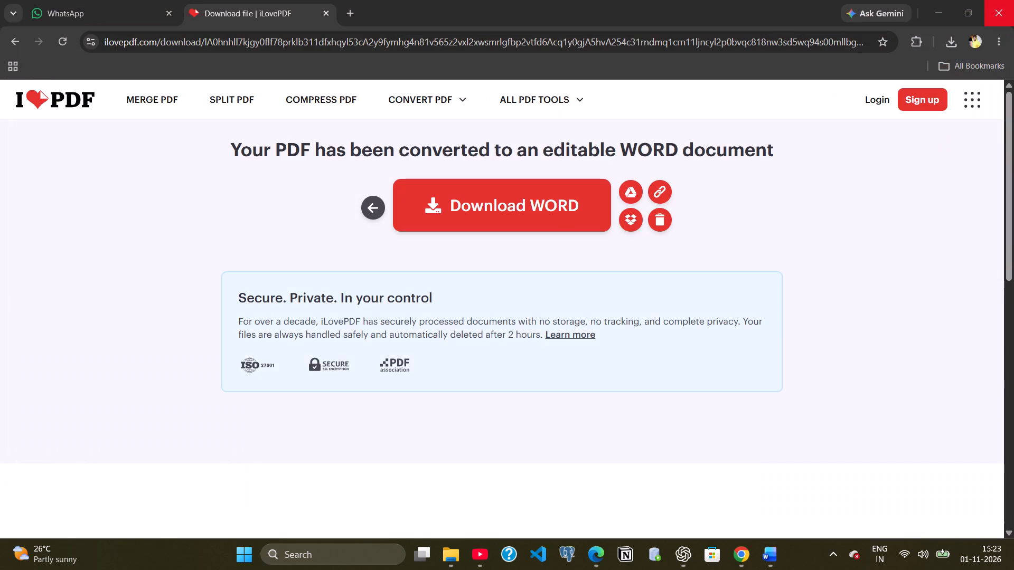
left_click(354, 7)
left_click(249, 41)
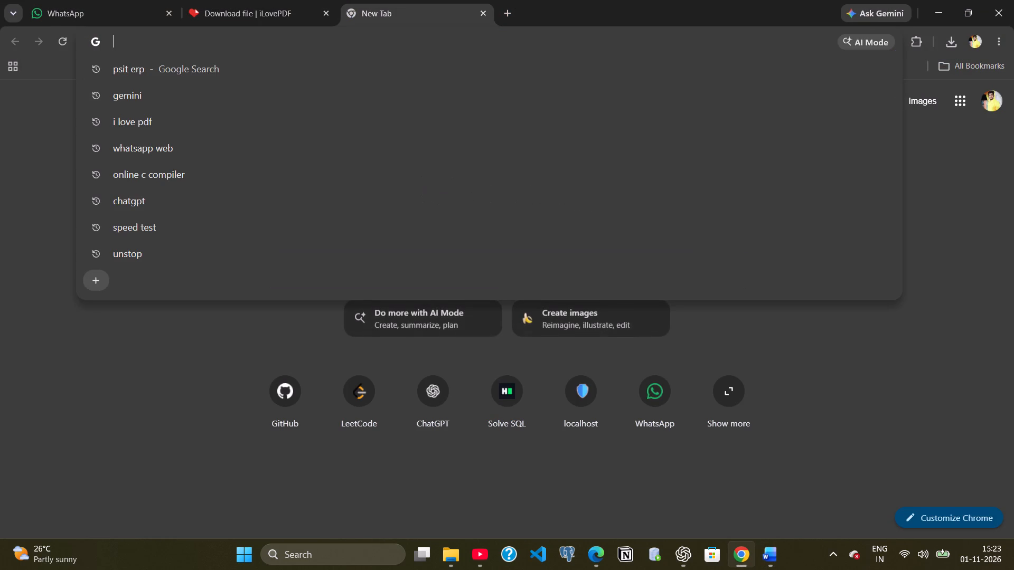
left_click(172, 172)
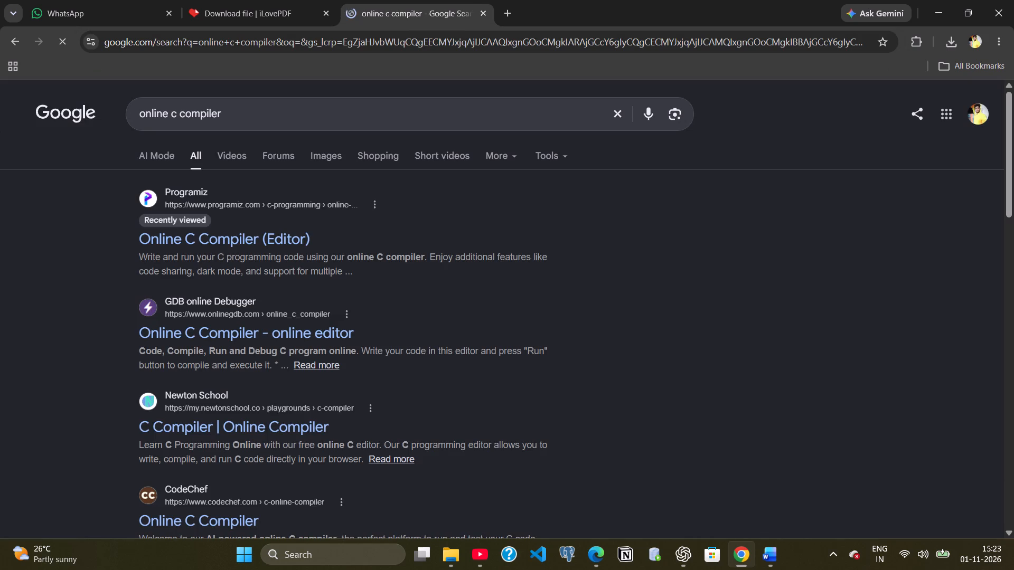
left_click(159, 237)
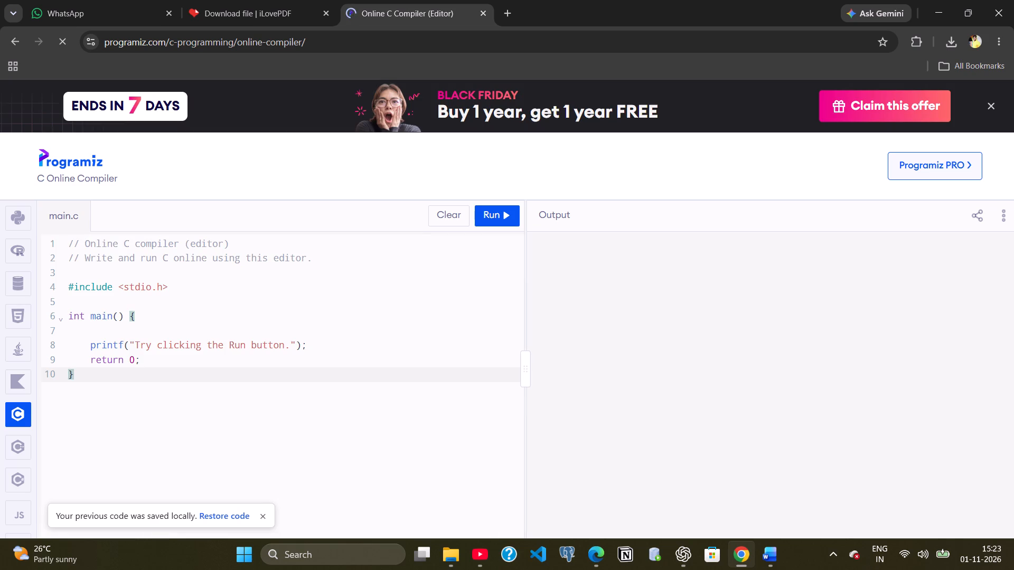
Replace the sample program in main.c with the copied linear search code and run it.
left_click_drag(71, 242, 283, 383)
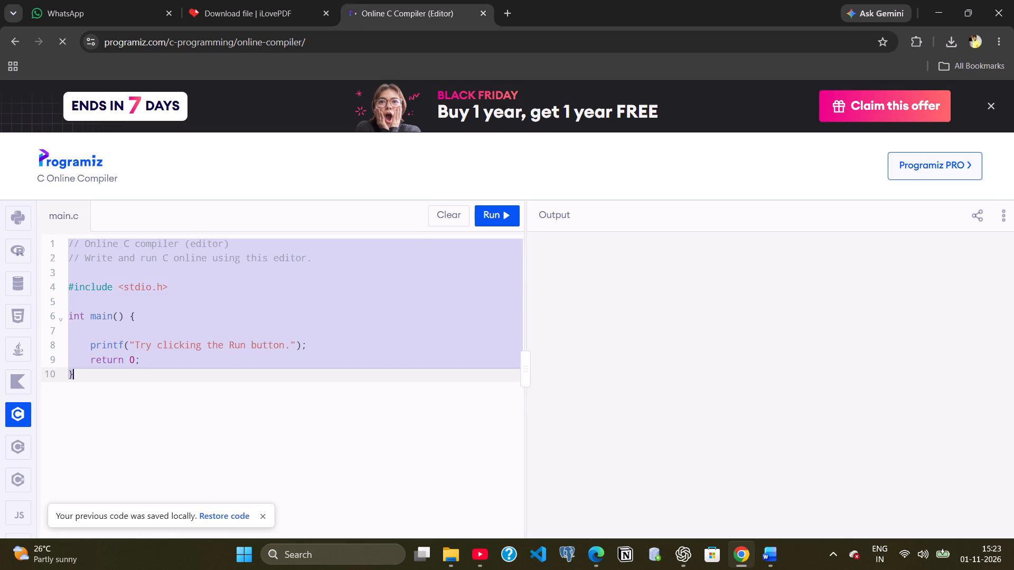
key("BackSpace")
key("ctrl+v")
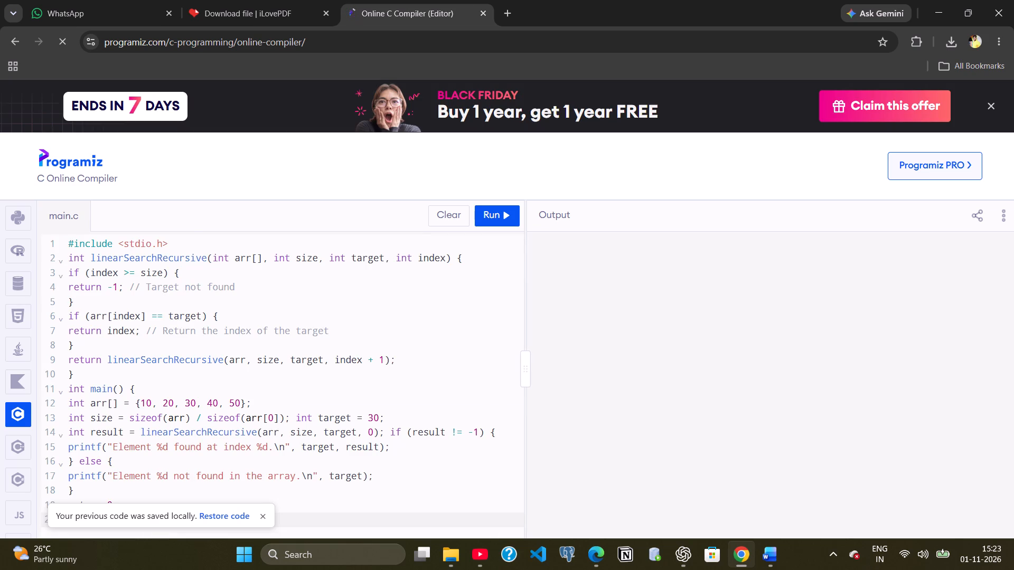
left_click(497, 215)
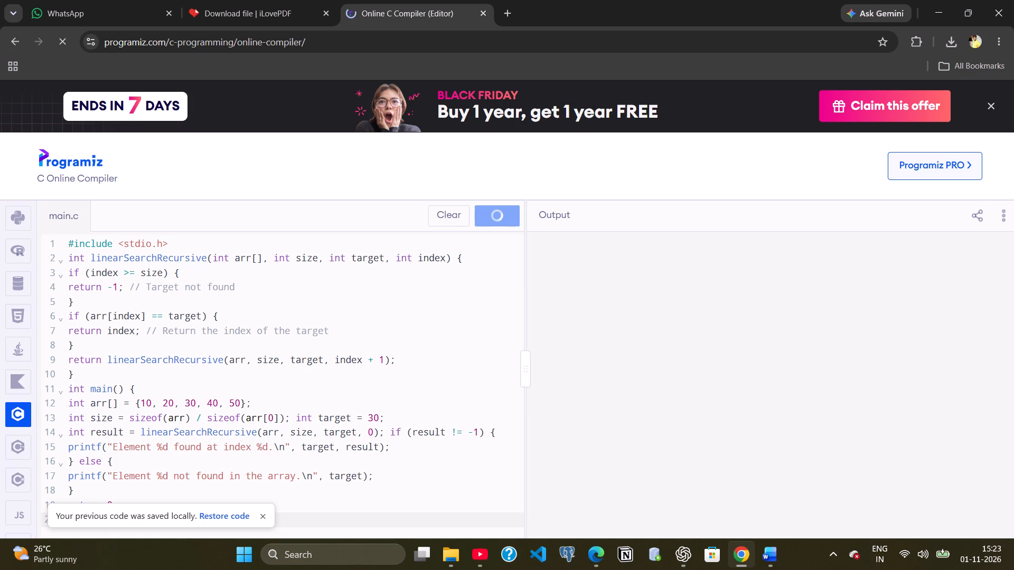
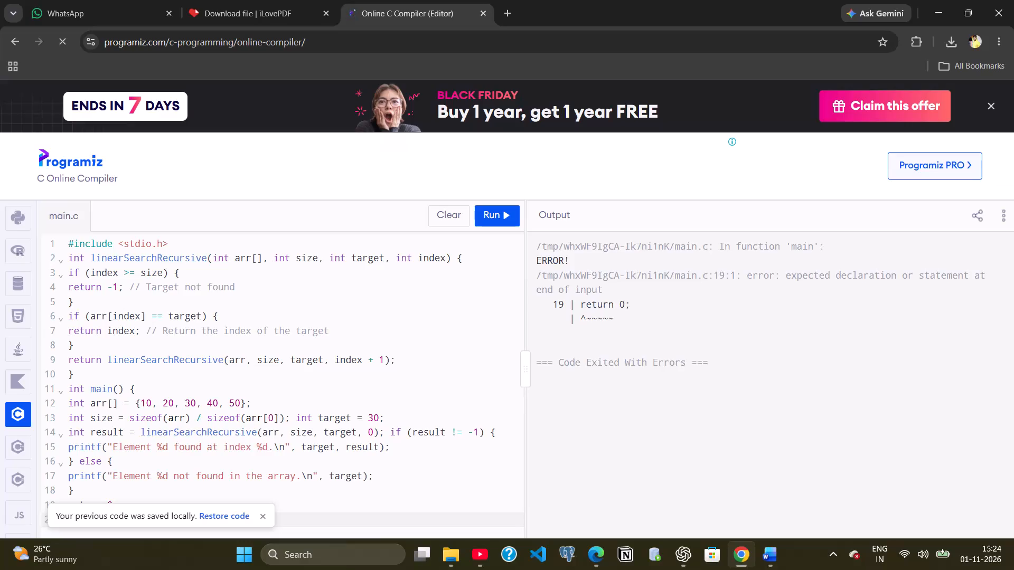
Dismiss the restore-code notice, add the missing closing brace after return 0; on line 20 of main.c, and rerun the program.
scroll(355, 348, "down", 6)
scroll(254, 330, "down", 7)
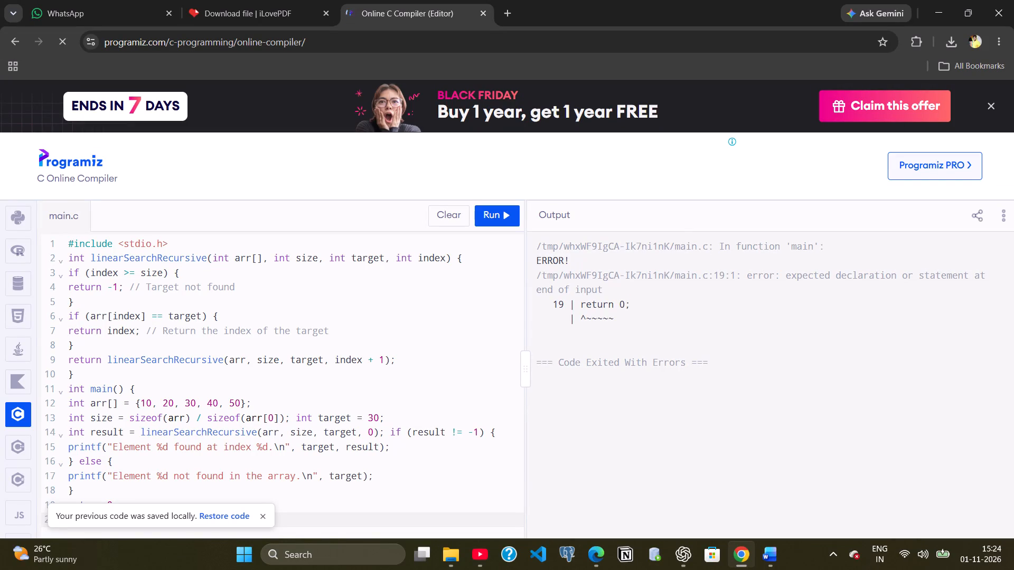
left_click(389, 336)
scroll(389, 336, "down", 6)
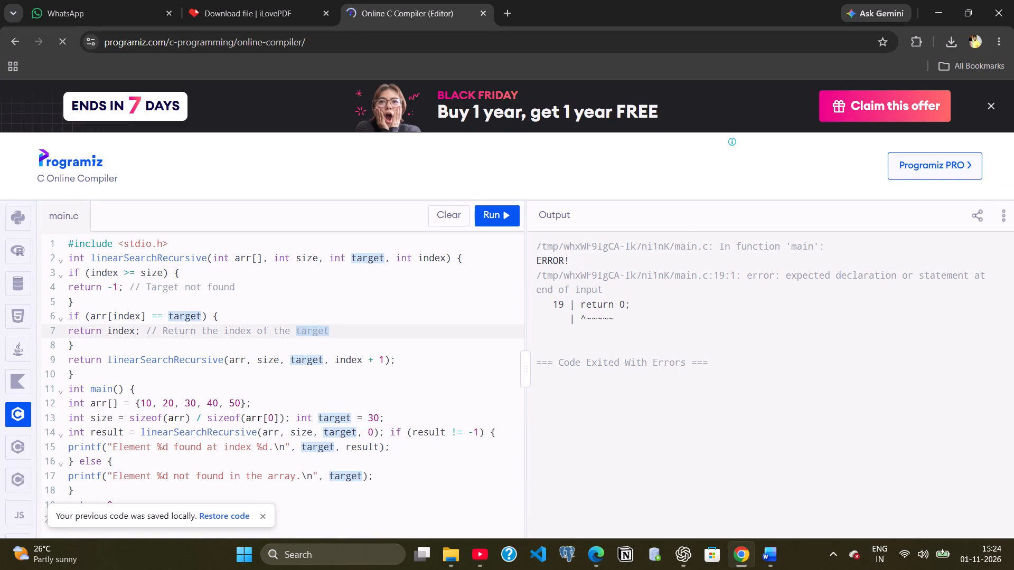
left_click(264, 517)
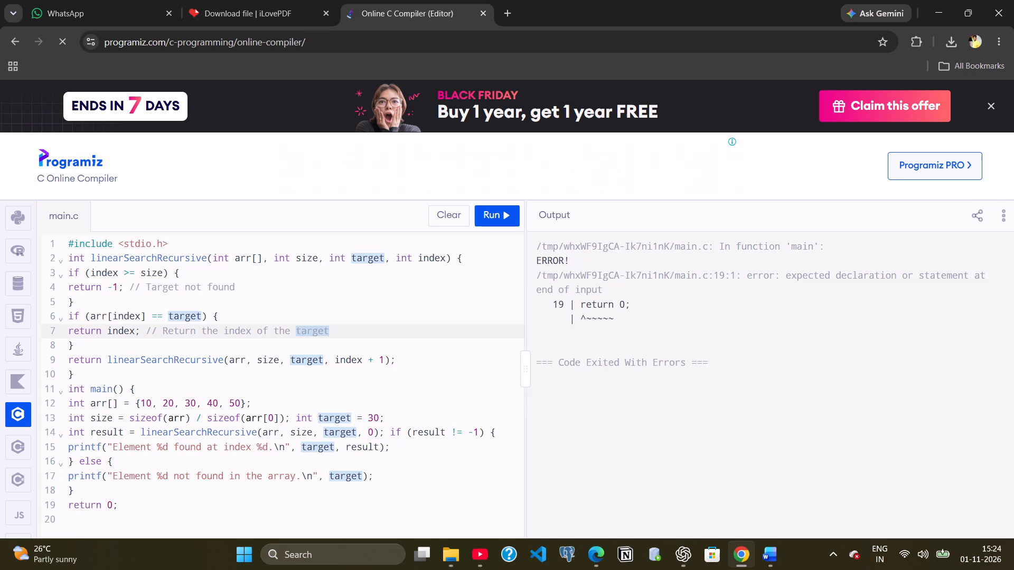
left_click(106, 528)
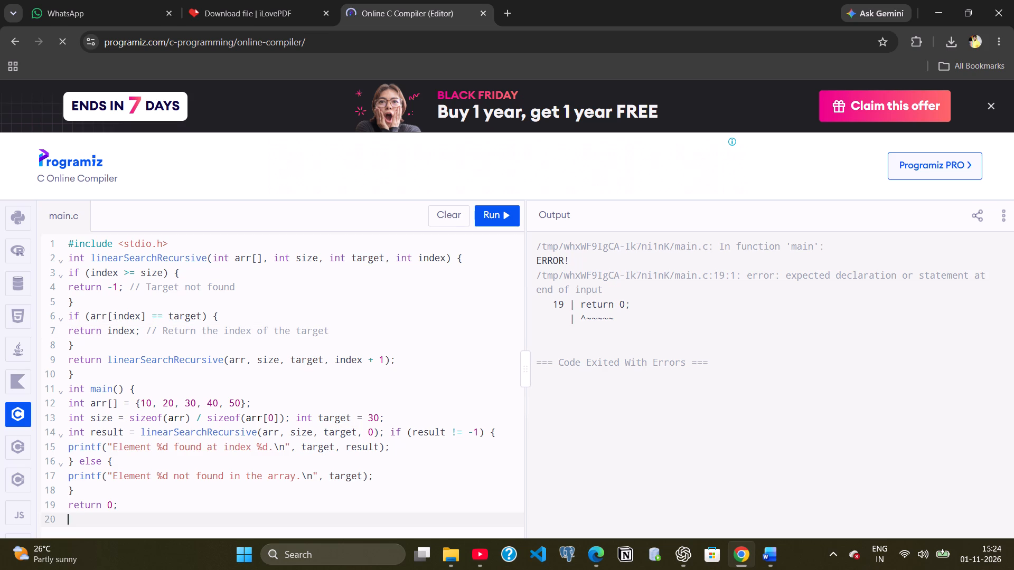
key("ctrl+bracketright")
key("BackSpace")
key("shift+braceright")
left_click(484, 212)
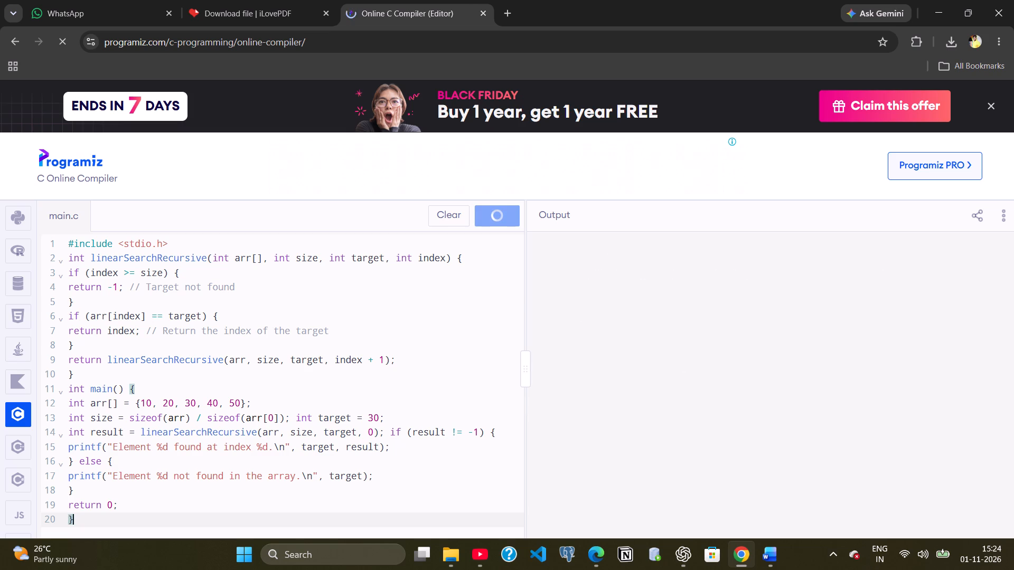
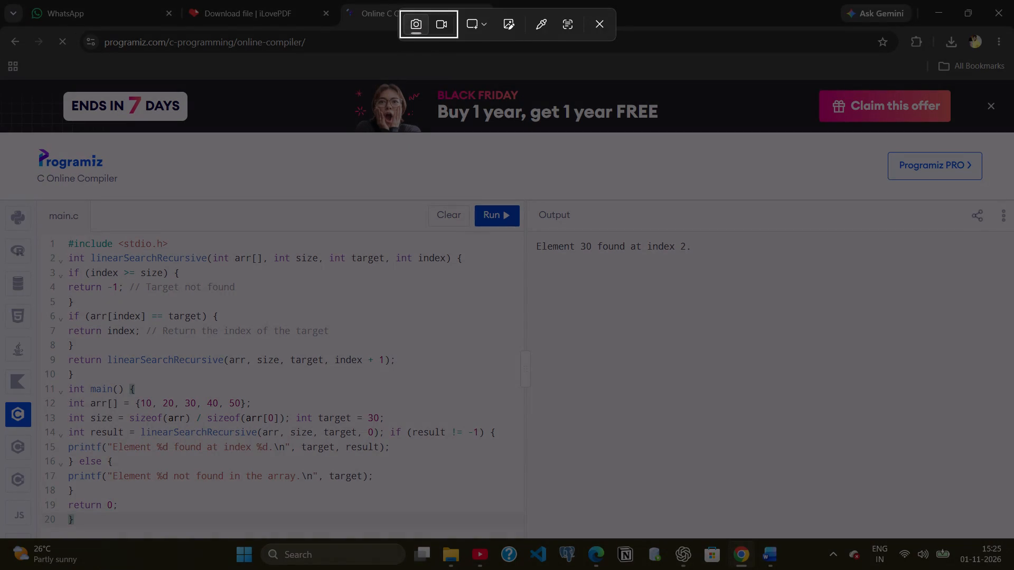
Capture a snip of the program's output line "Element 30 found at index 2." and copy the image.
left_click_drag(528, 234, 708, 260)
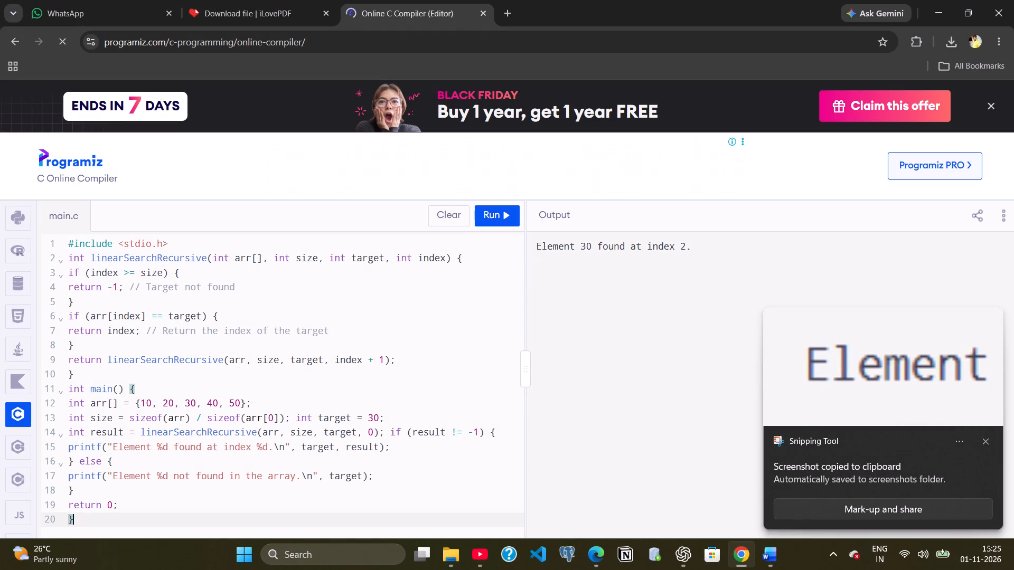
left_click(841, 372)
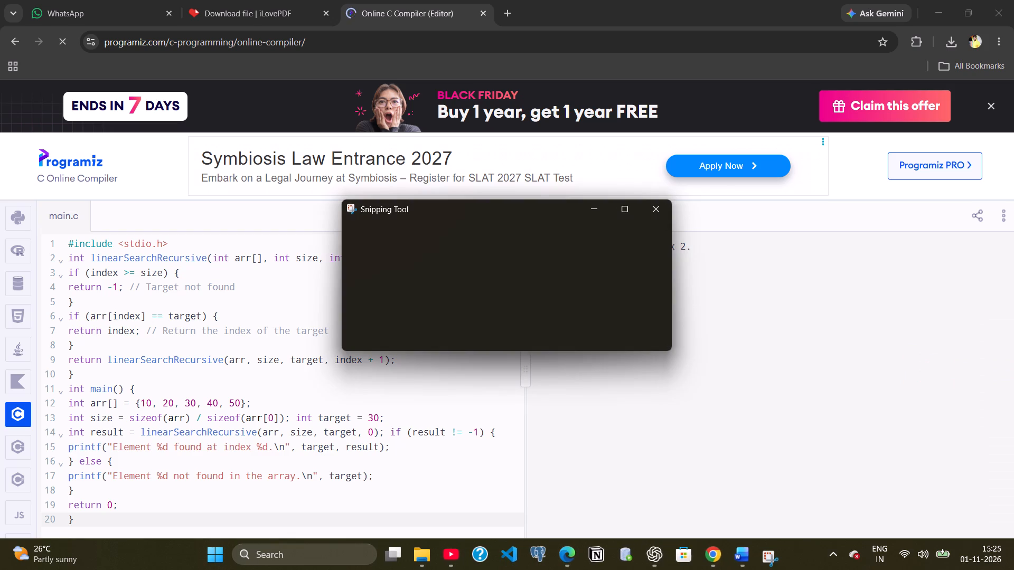
scroll(729, 338, "down", 2)
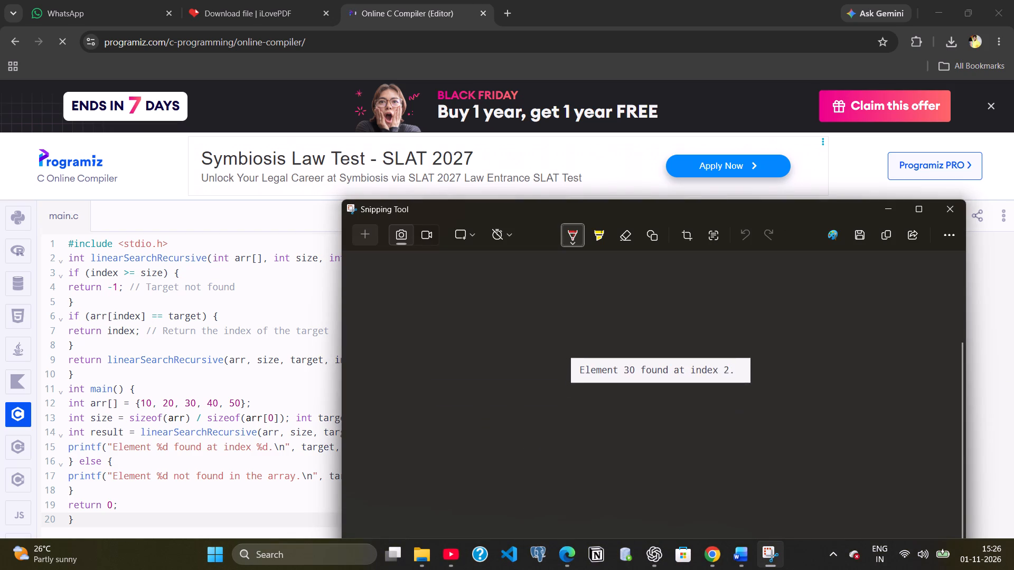
scroll(729, 338, "up", 2)
scroll(729, 338, "down", 1)
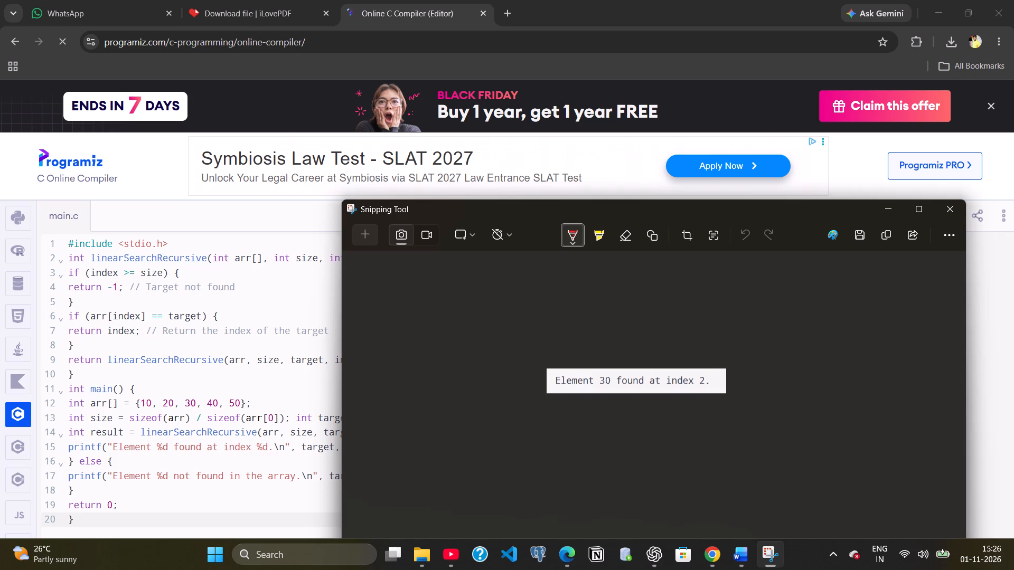
left_click(630, 168)
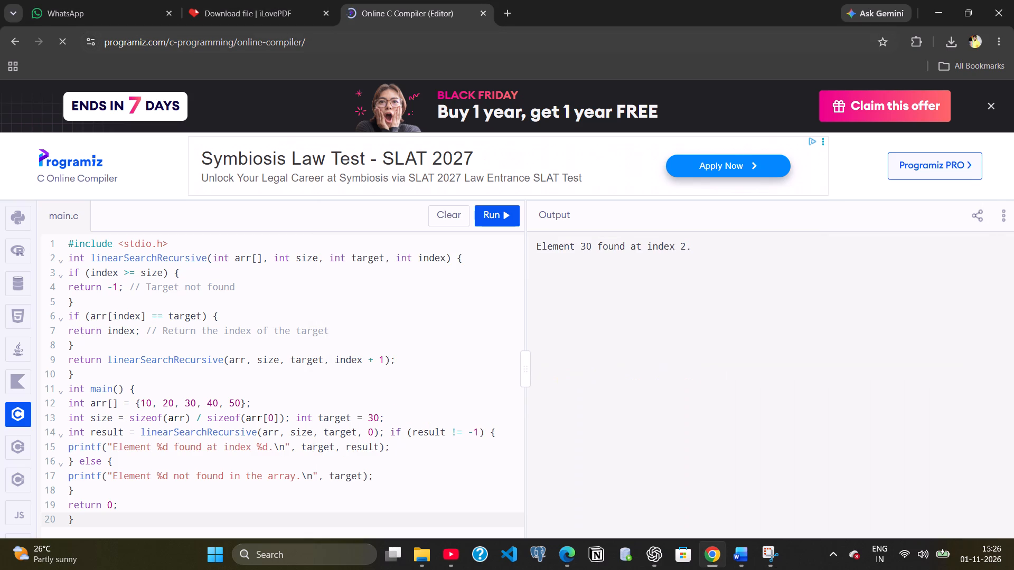
left_click(766, 556)
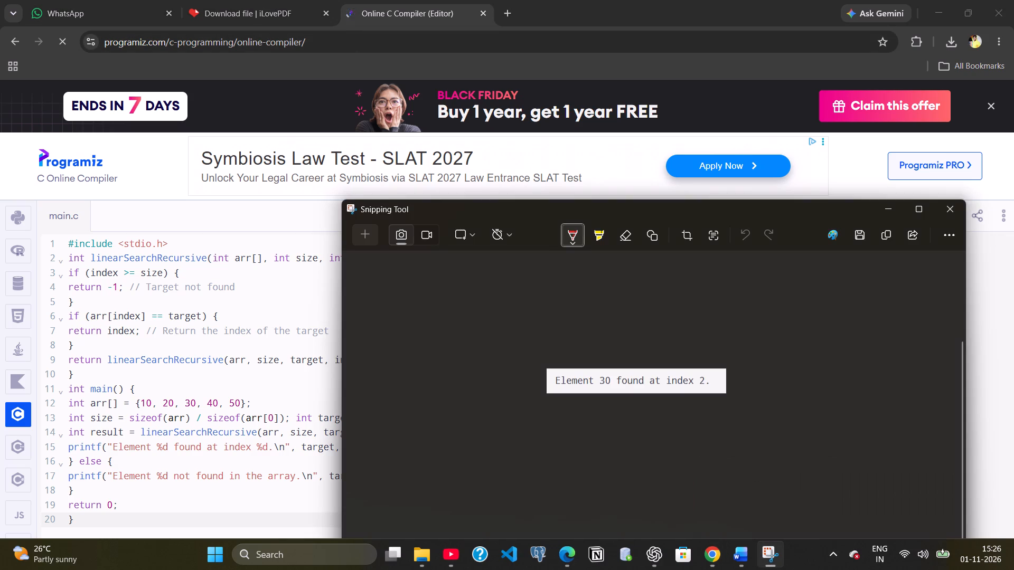
right_click(679, 367)
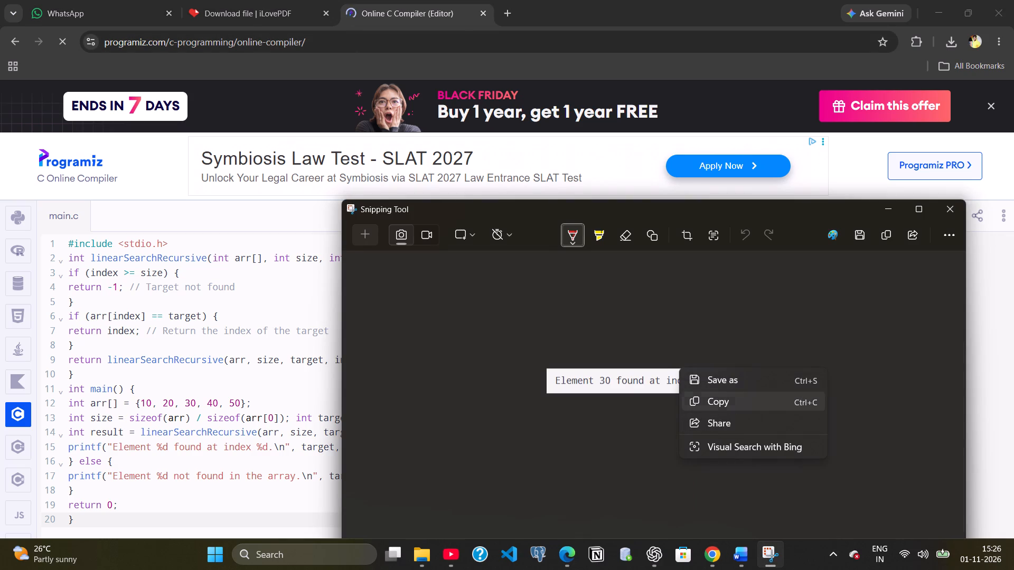
left_click(713, 404)
left_click(892, 207)
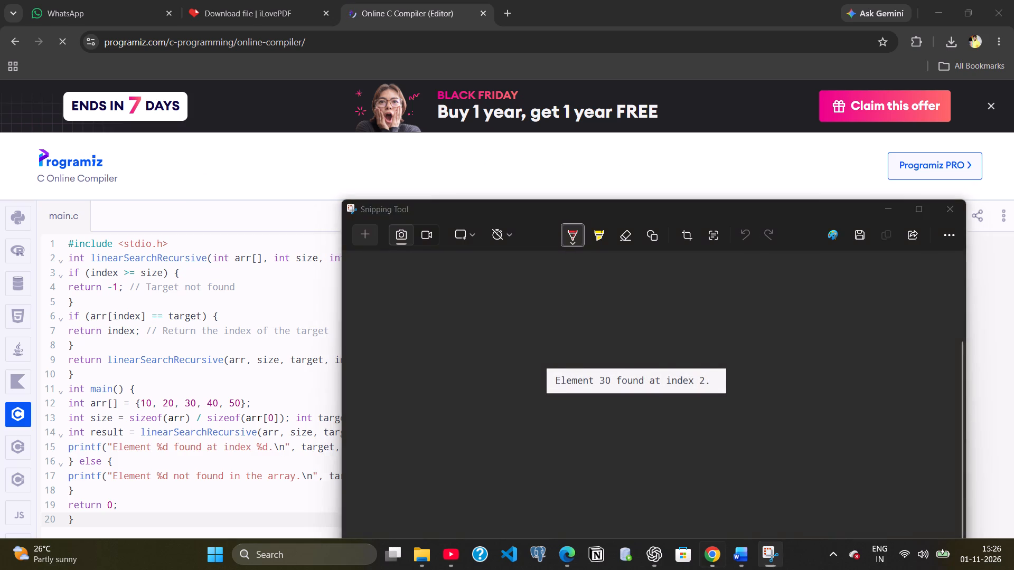
In the DAA_LAB_FIL Word document, paste the output snip after the linear search section's OUTPUT: heading, separated by a space.
left_click(754, 551)
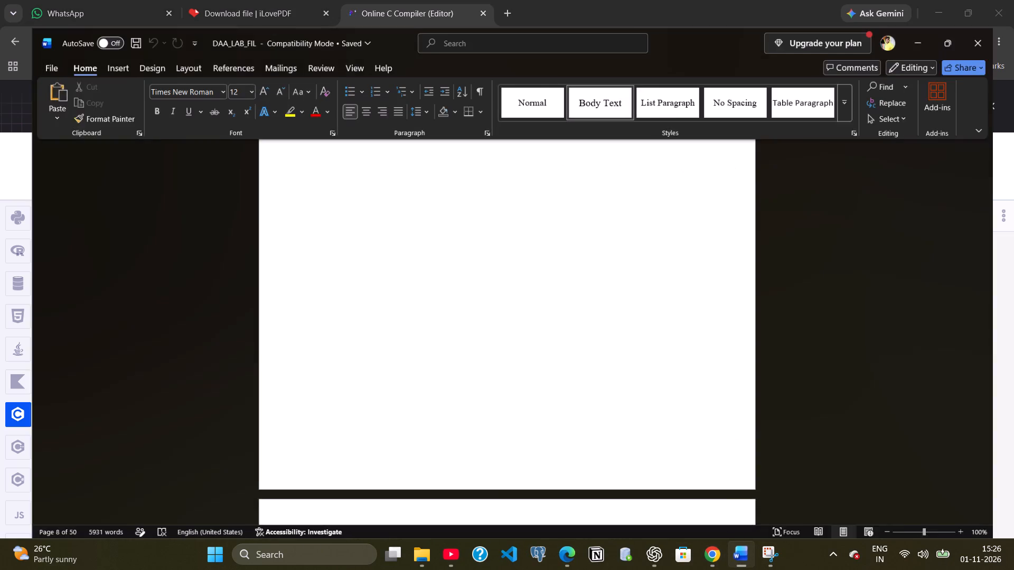
left_click_drag(538, 381, 470, 333)
left_click(470, 333)
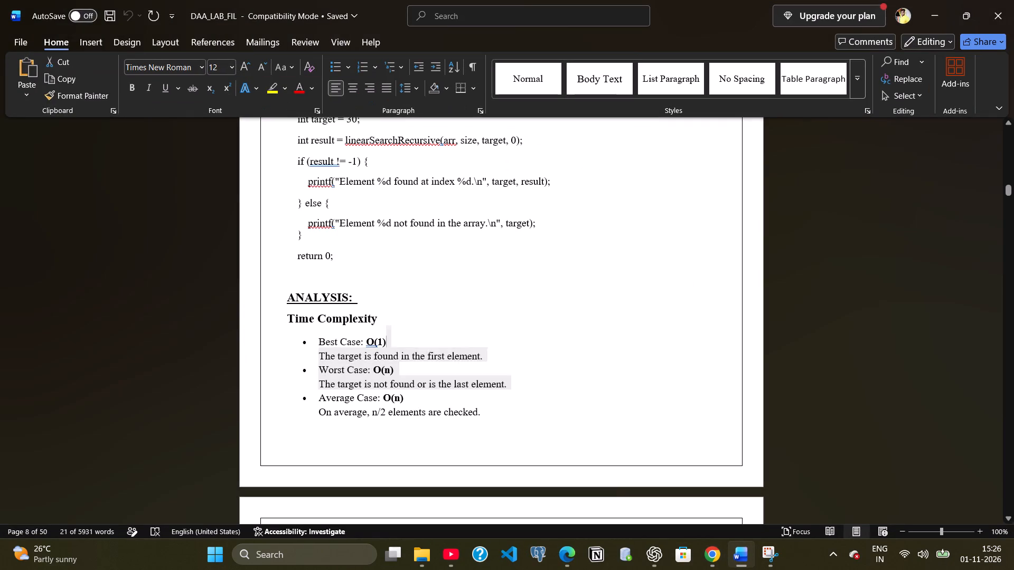
scroll(470, 333, "down", 2)
left_click(386, 316)
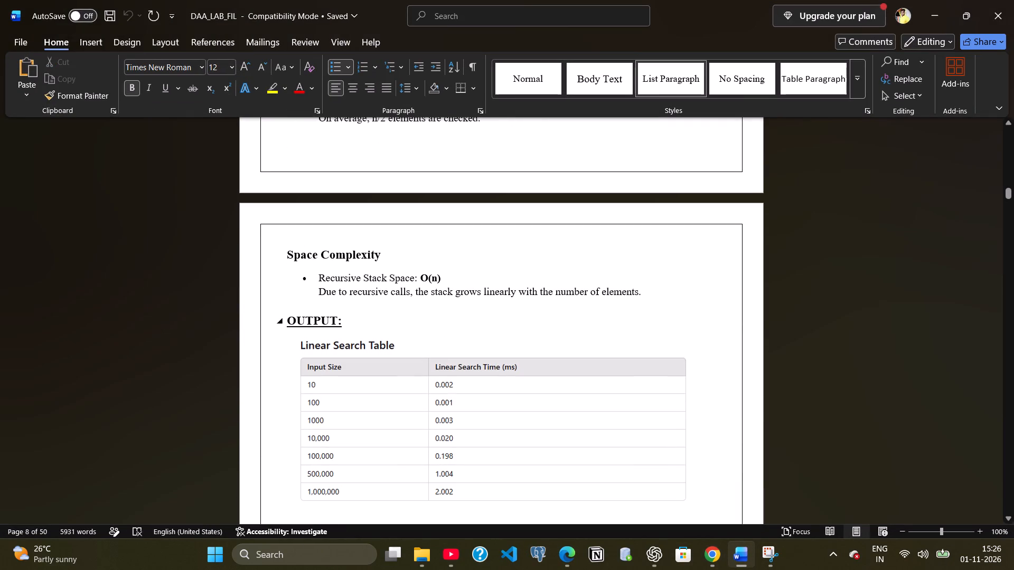
left_click(351, 325)
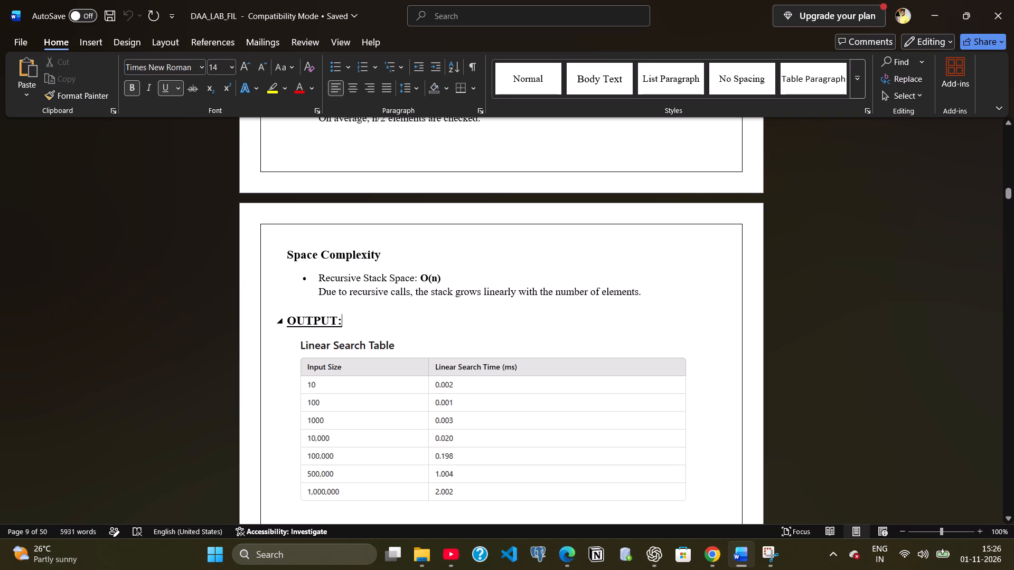
key("space")
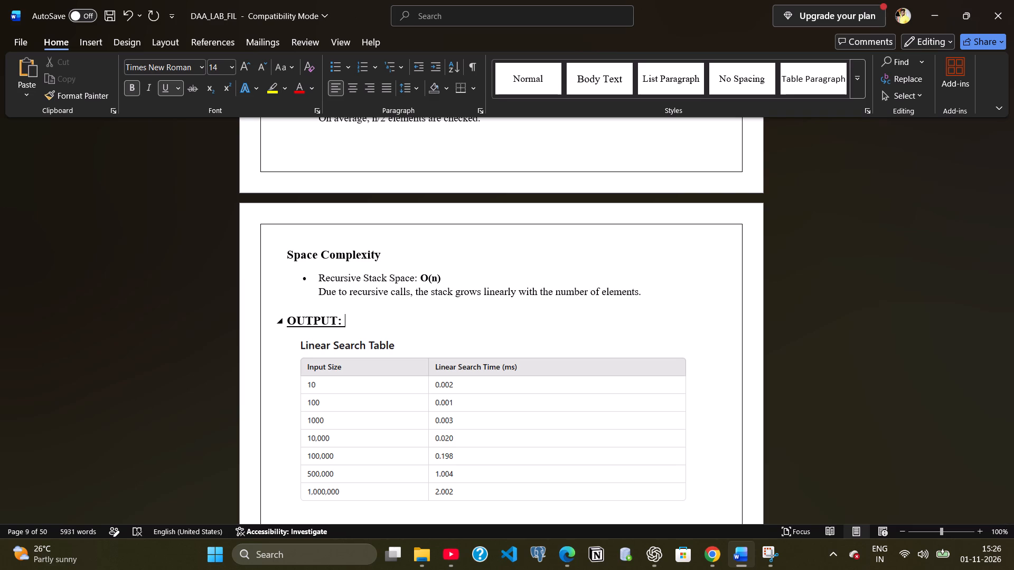
key("ctrl+v")
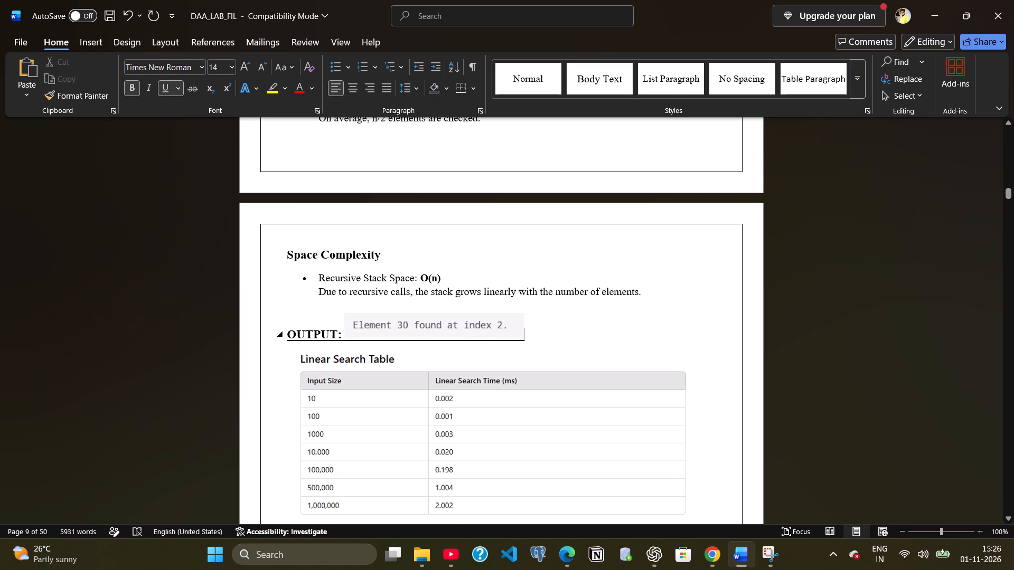
Remove the underline from the pasted output image and add another space between it and the OUTPUT: heading.
left_click_drag(340, 324, 471, 330)
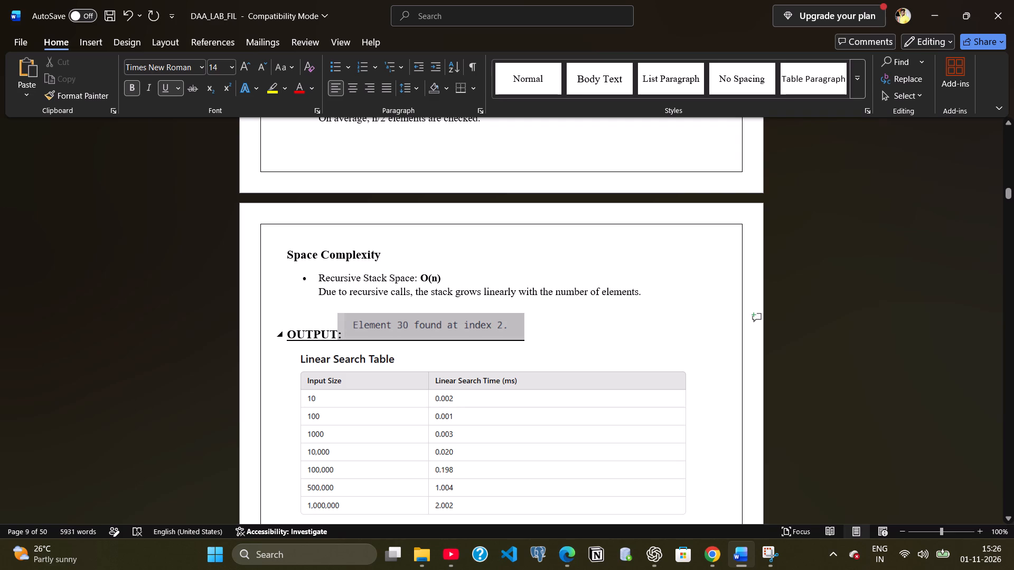
left_click_drag(471, 330, 505, 330)
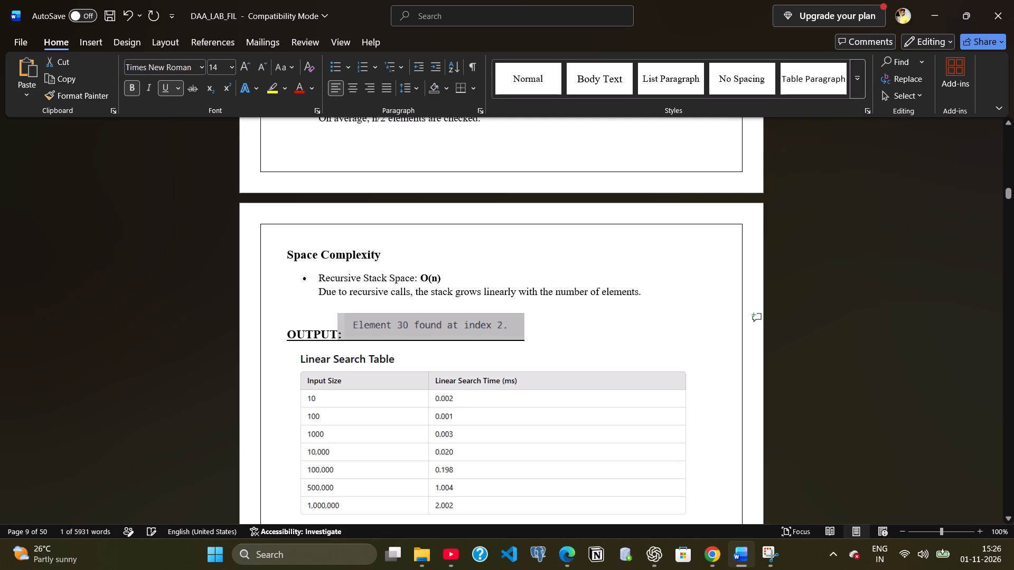
left_click(320, 291)
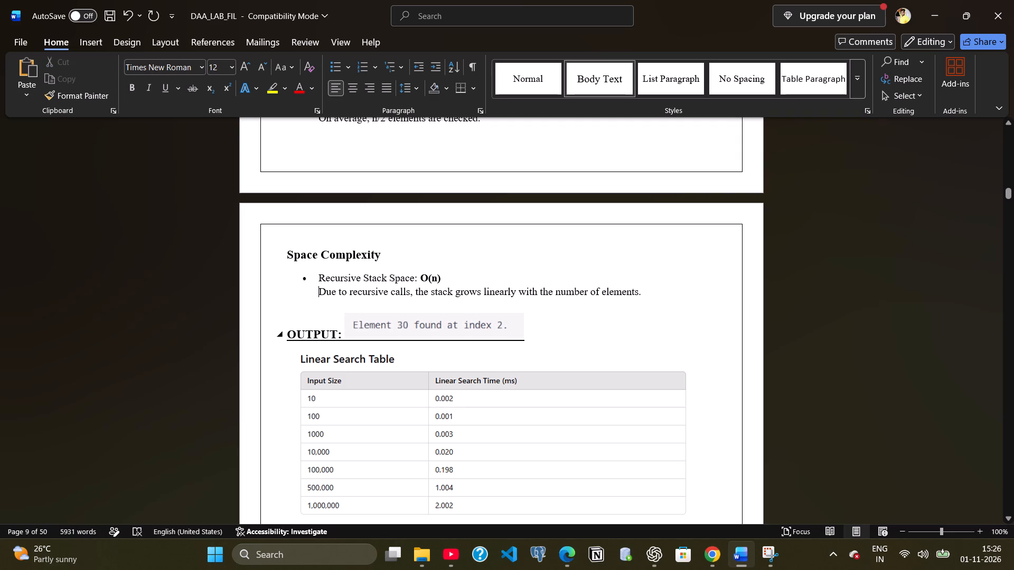
left_click_drag(342, 321, 525, 334)
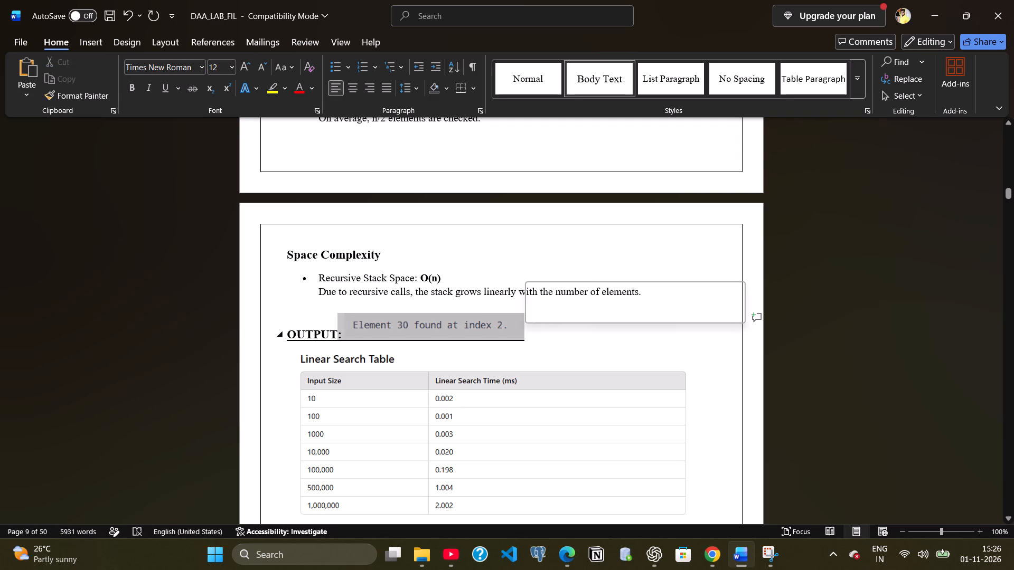
left_click(164, 87)
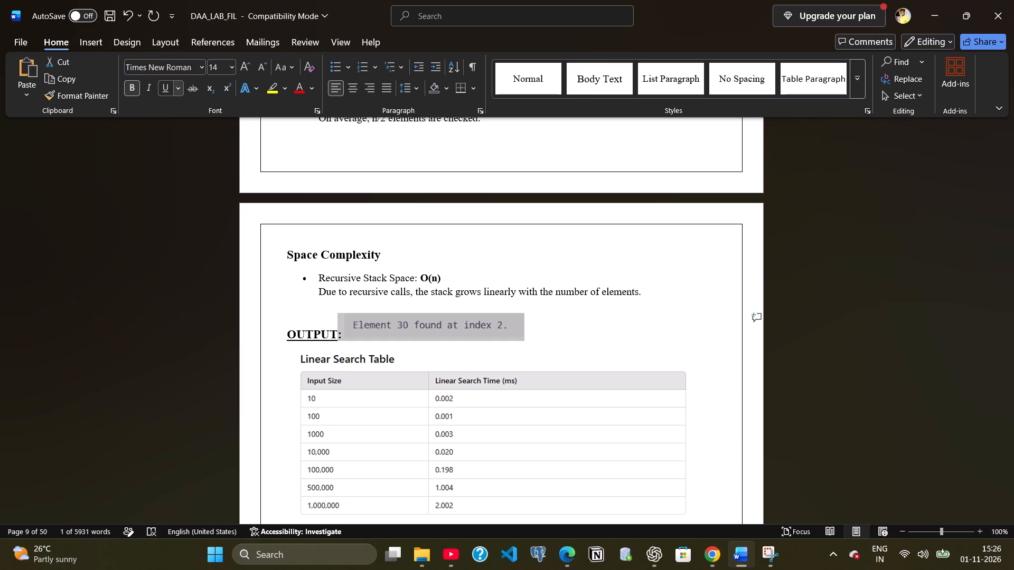
left_click(607, 322)
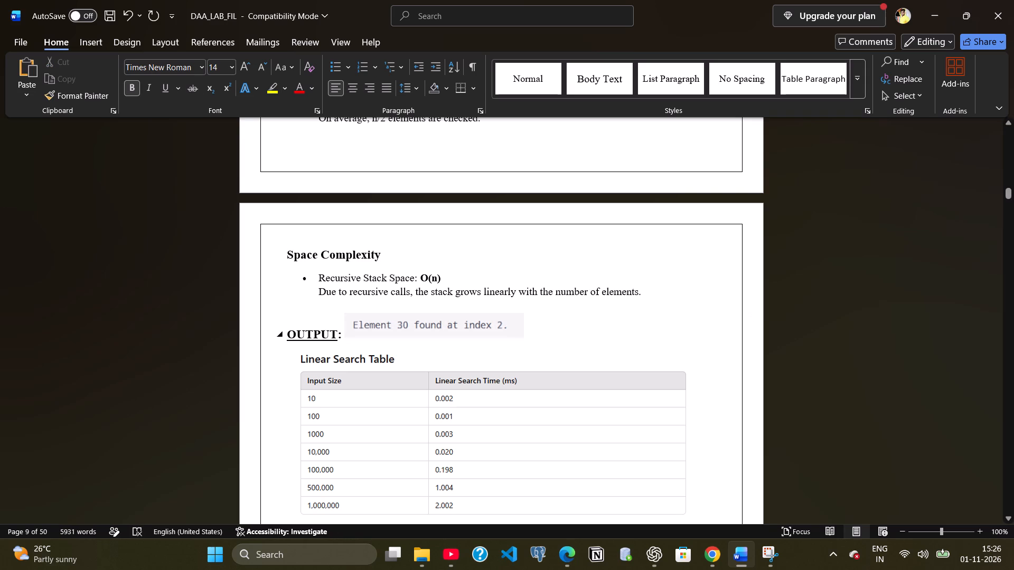
left_click(340, 323)
key("space")
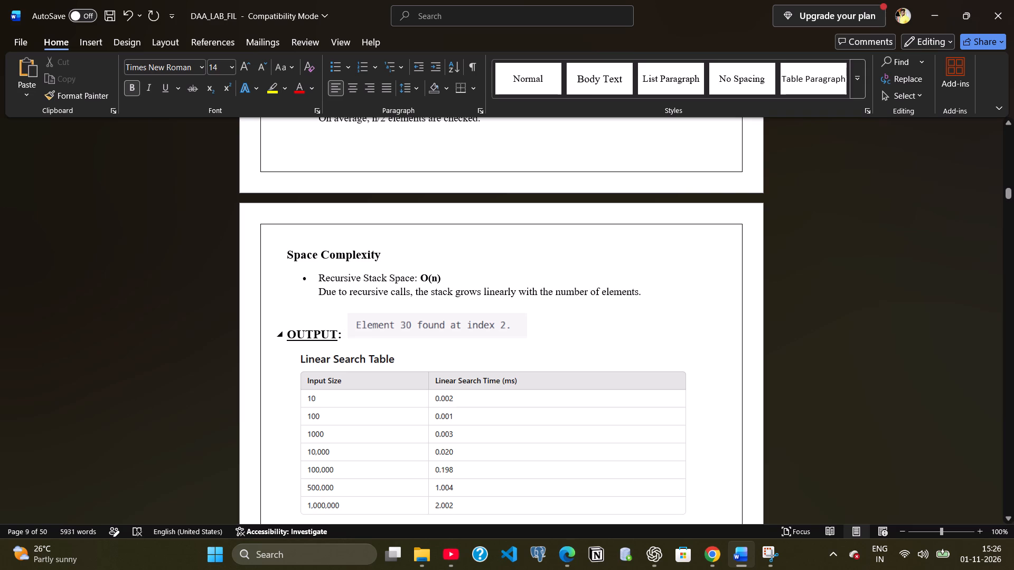
Review the lab file from the linear search output through the binary search pages to LAB-2, and back up to the cover page.
scroll(562, 332, "down", 3)
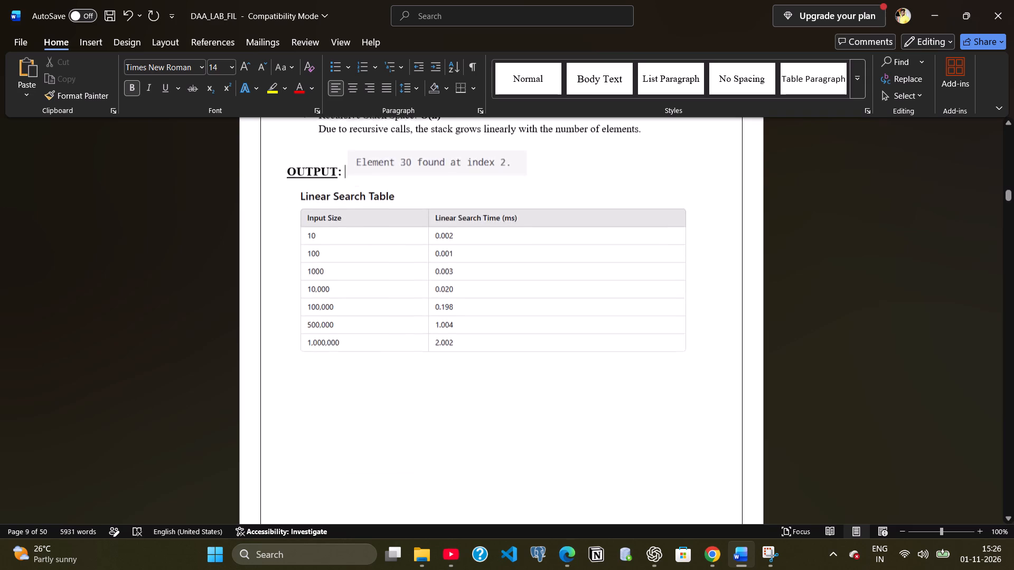
scroll(562, 332, "up", 1)
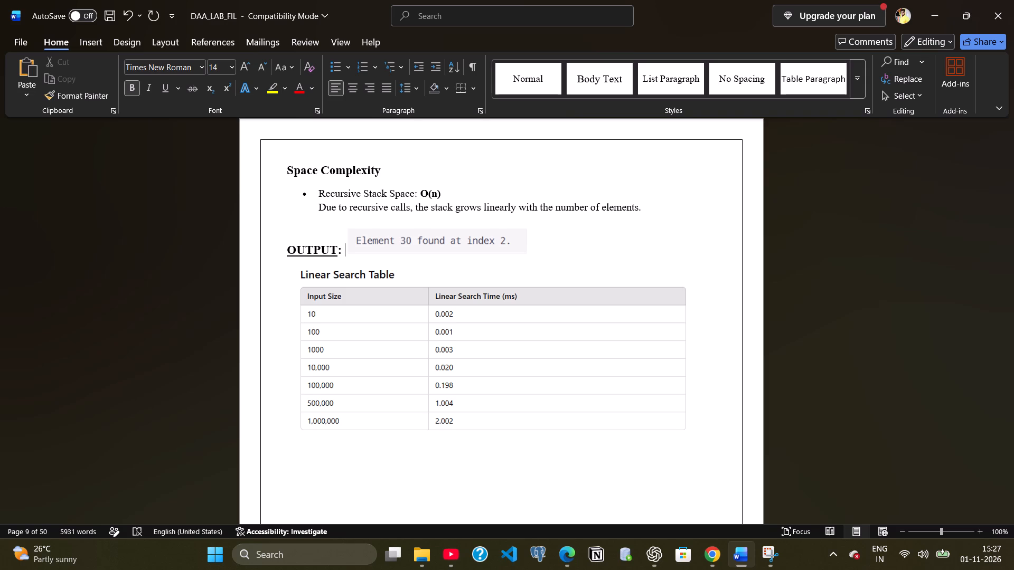
scroll(562, 332, "down", 1)
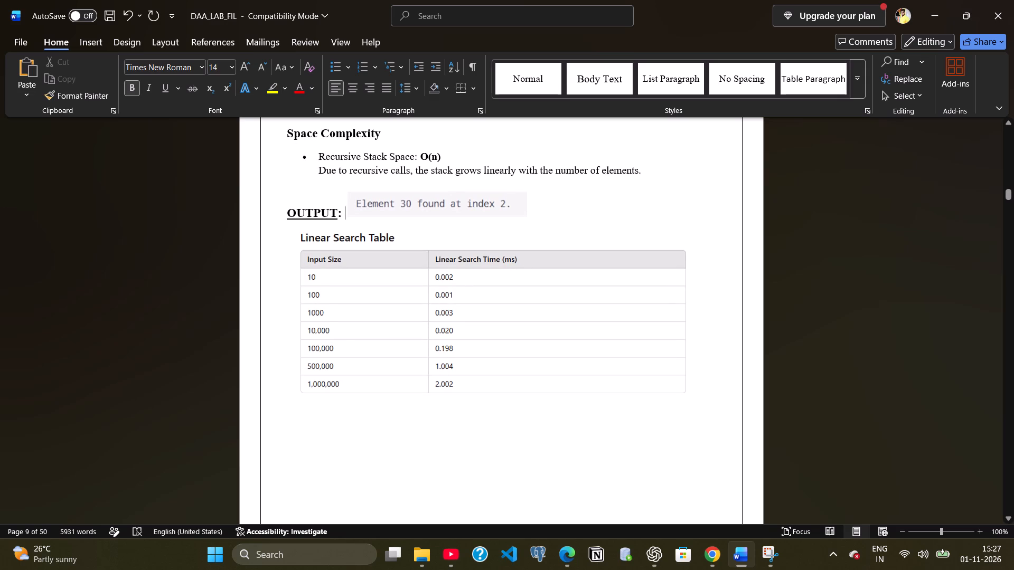
scroll(562, 332, "down", 1)
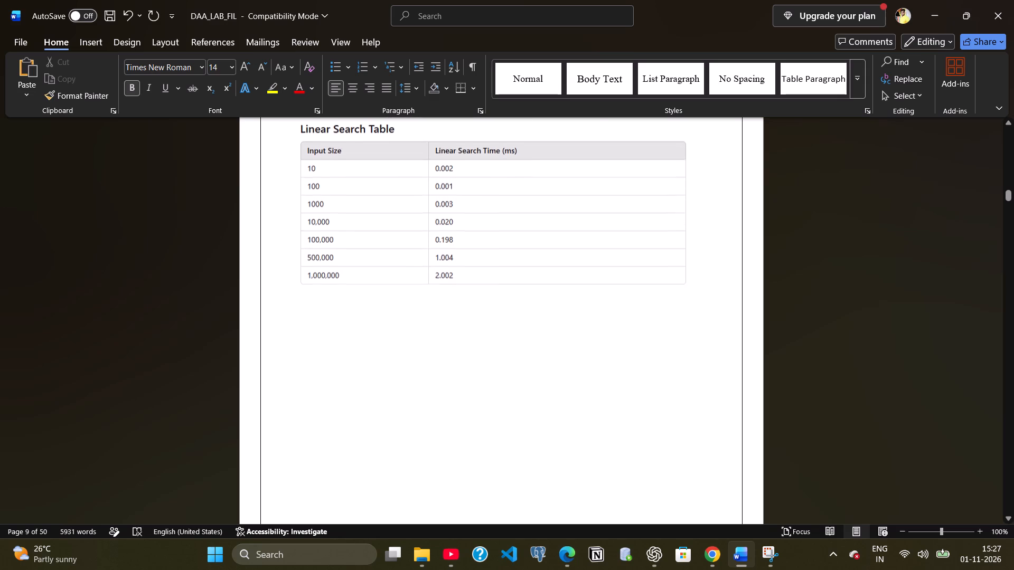
scroll(562, 332, "up", 1)
scroll(562, 332, "down", 1)
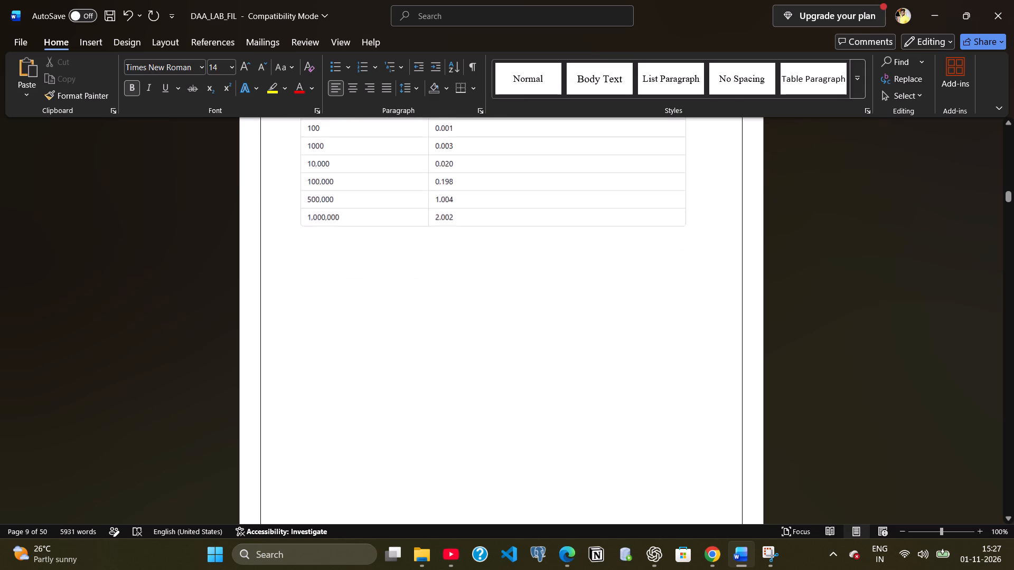
scroll(562, 332, "down", 2)
scroll(562, 332, "up", 2)
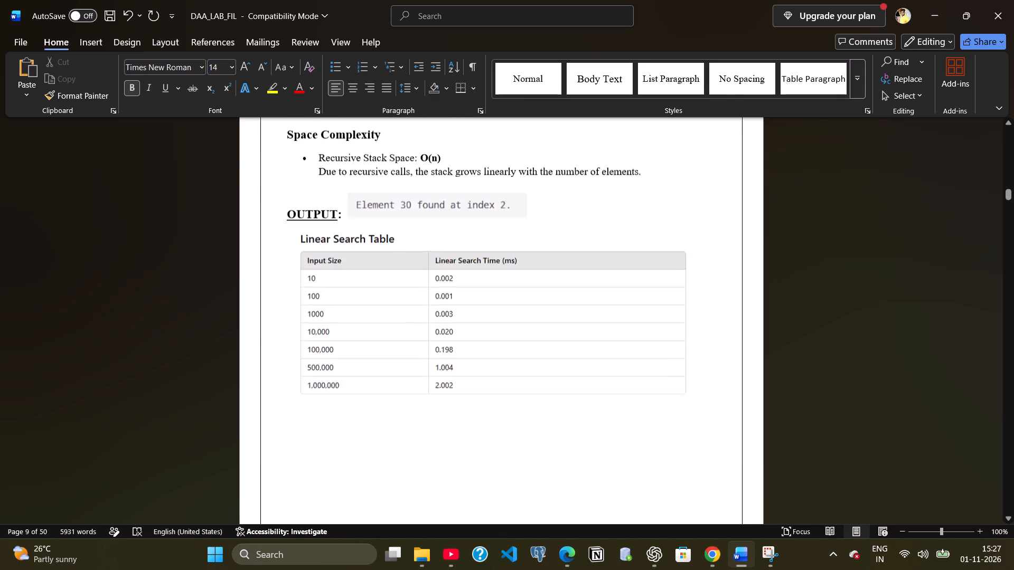
scroll(562, 332, "down", 3)
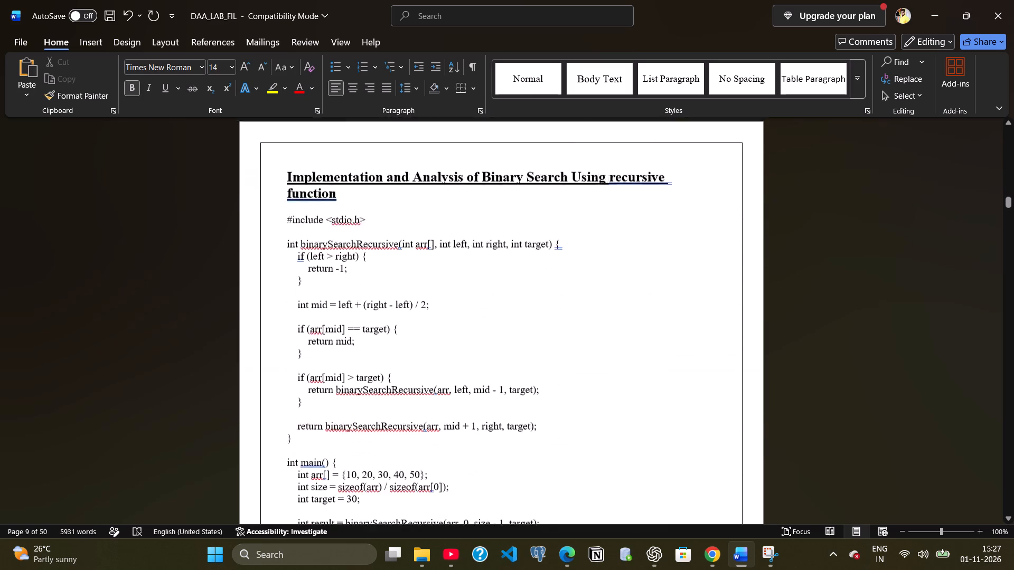
scroll(562, 332, "down", 2)
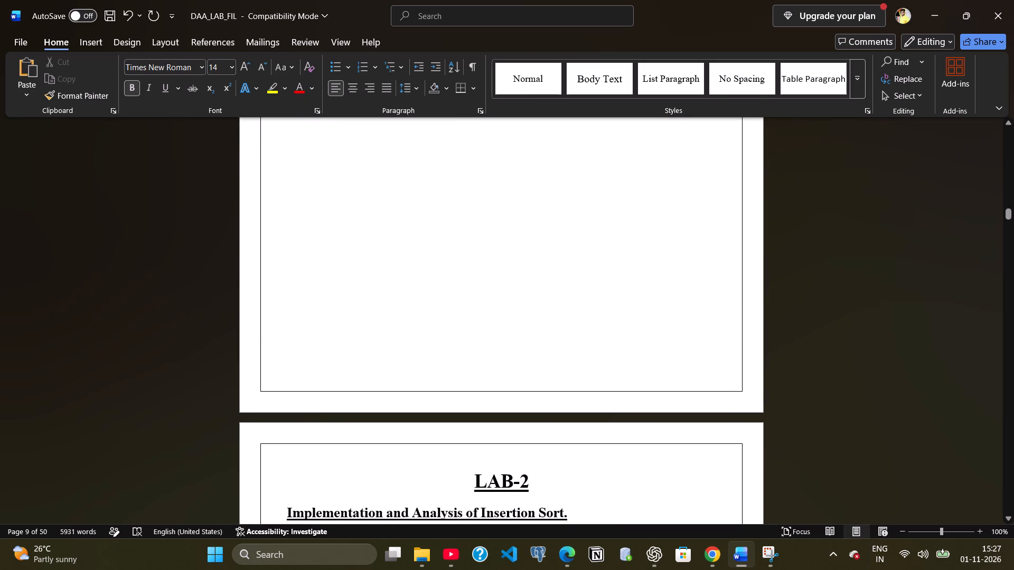
scroll(562, 332, "up", 7)
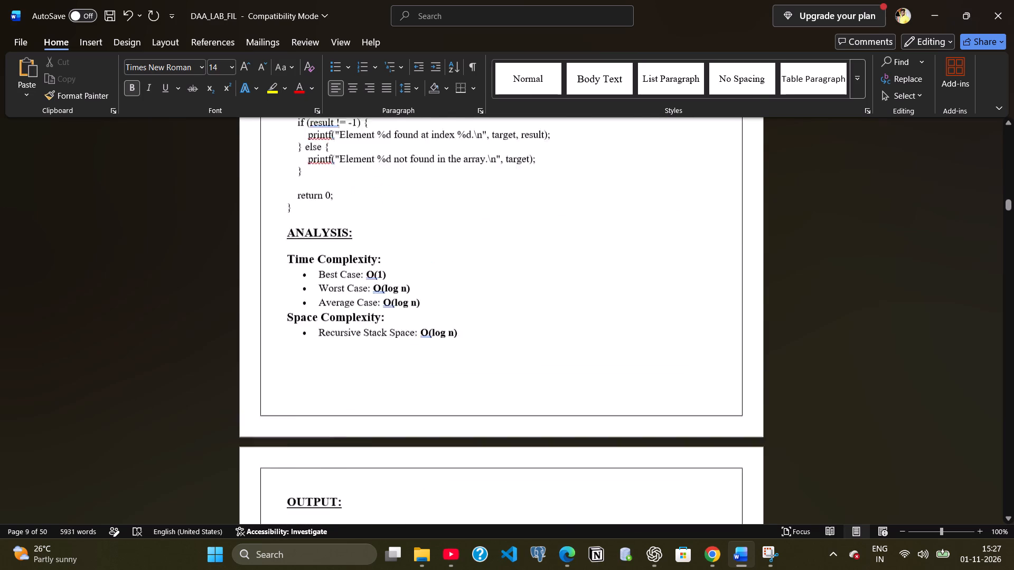
scroll(562, 332, "up", 2)
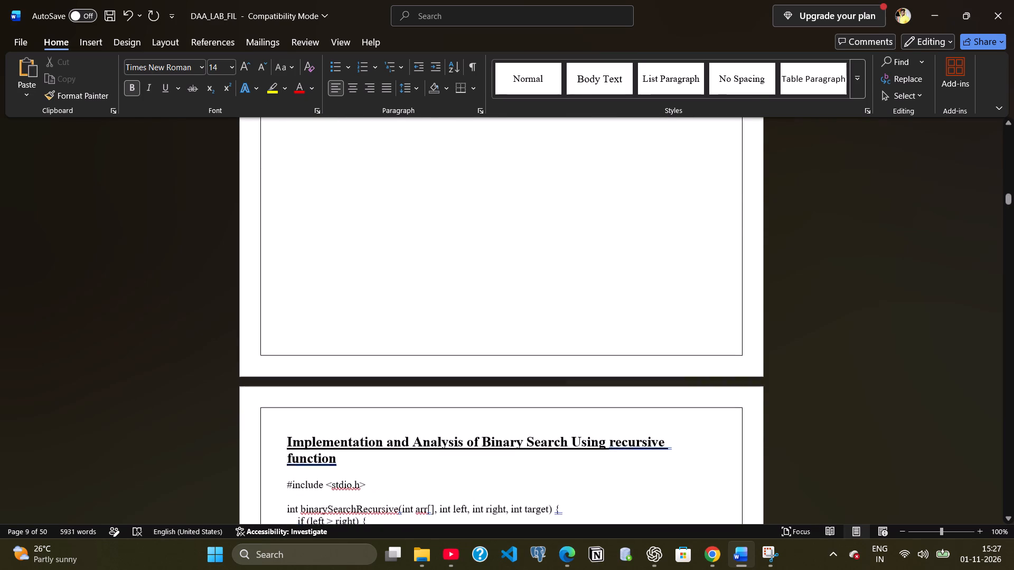
scroll(562, 332, "up", 2)
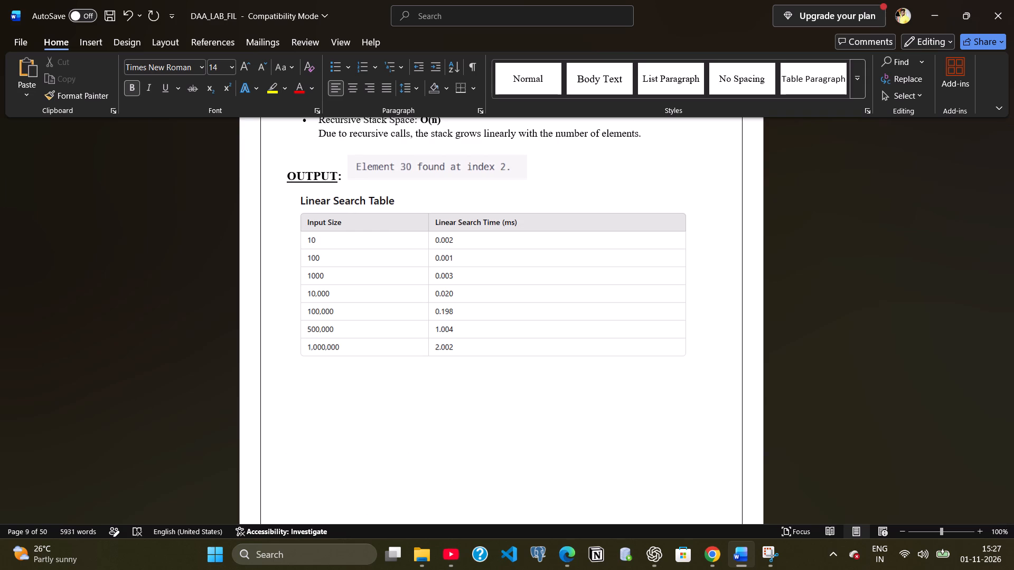
scroll(562, 332, "up", 18)
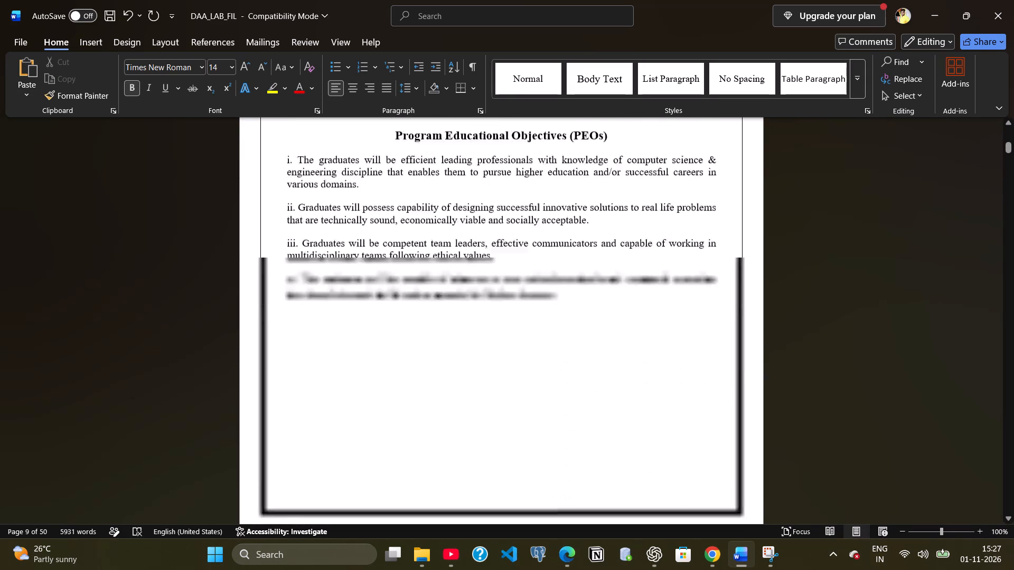
scroll(562, 332, "up", 2)
scroll(562, 332, "down", 1)
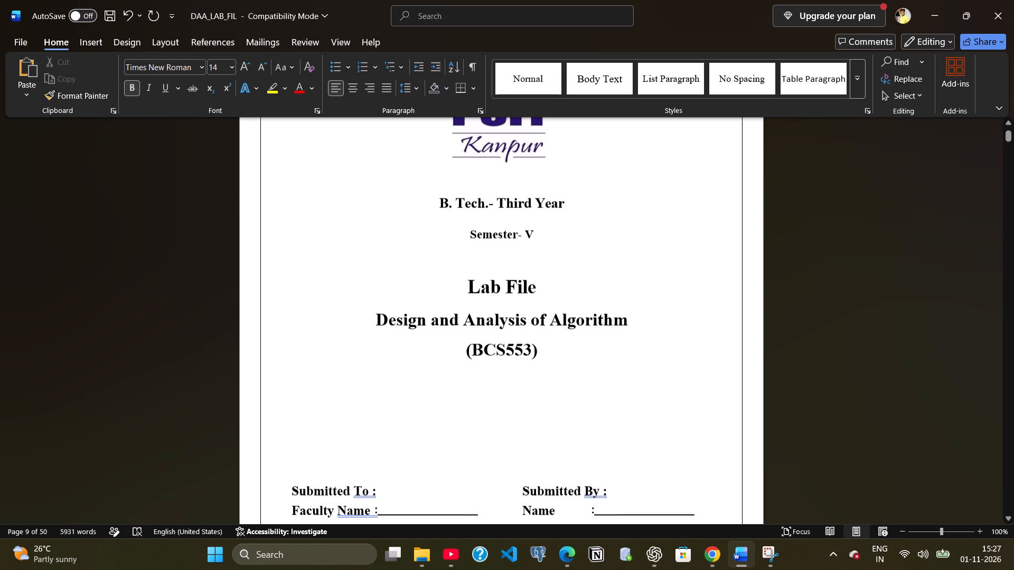
scroll(562, 332, "down", 2)
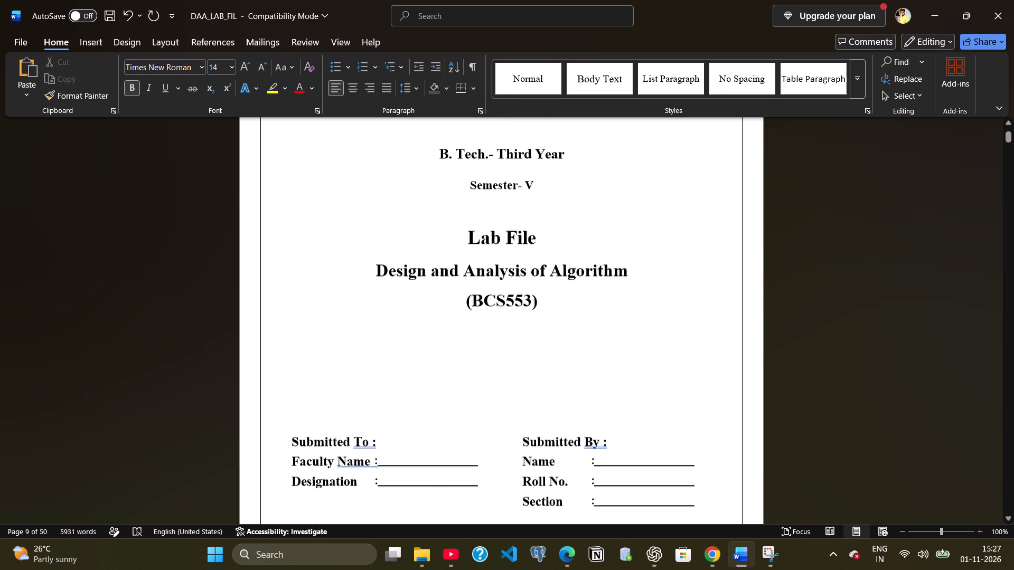
Delete the underlined blank after the Faculty Name label in the cover page's Submitted To block.
scroll(562, 332, "down", 1)
left_click(383, 376)
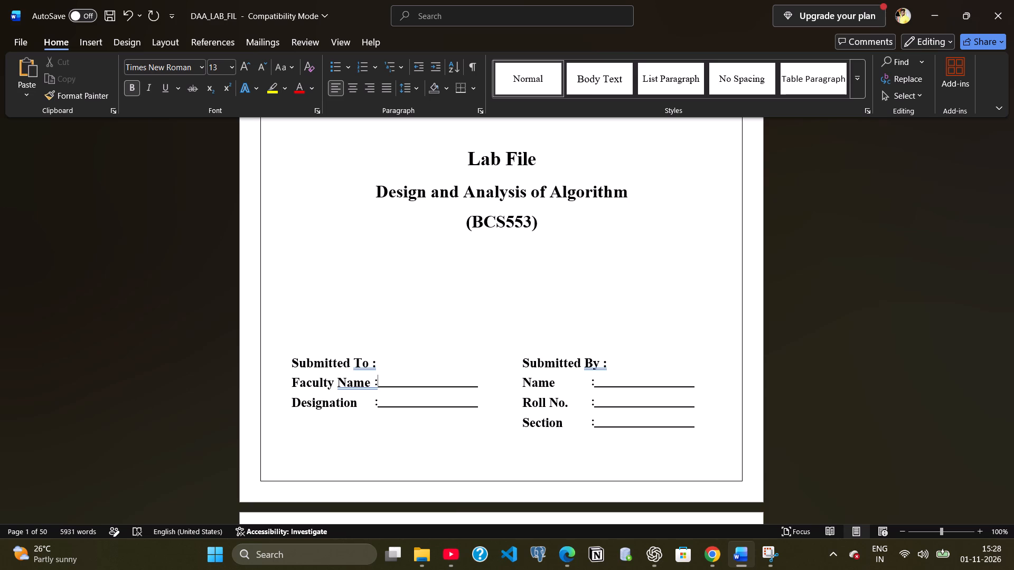
left_click(480, 378)
key("BackSpace")
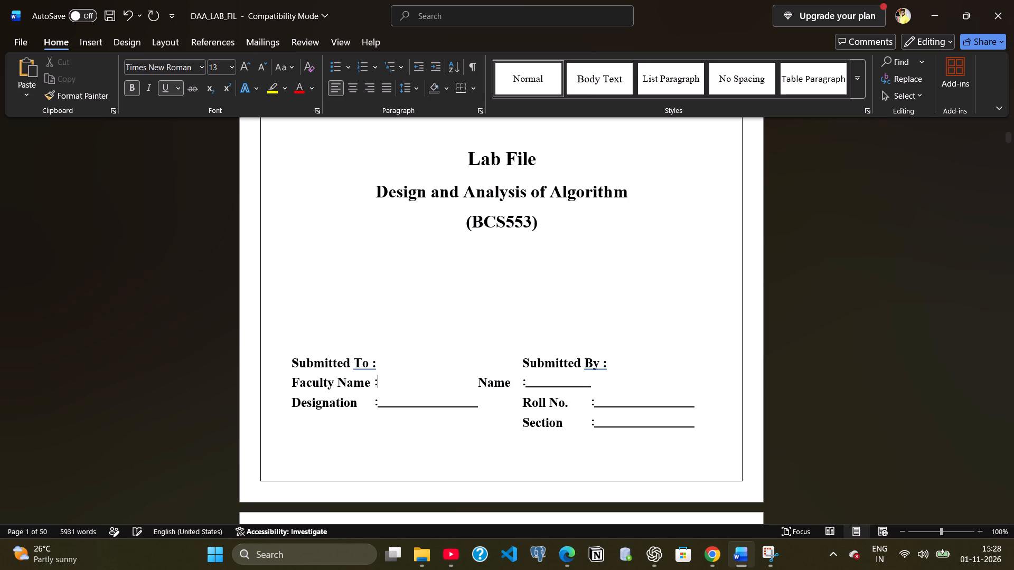
Enter "Mr." after the Faculty Name colon on the cover page, with one space before it.
key("space")
left_click(162, 90)
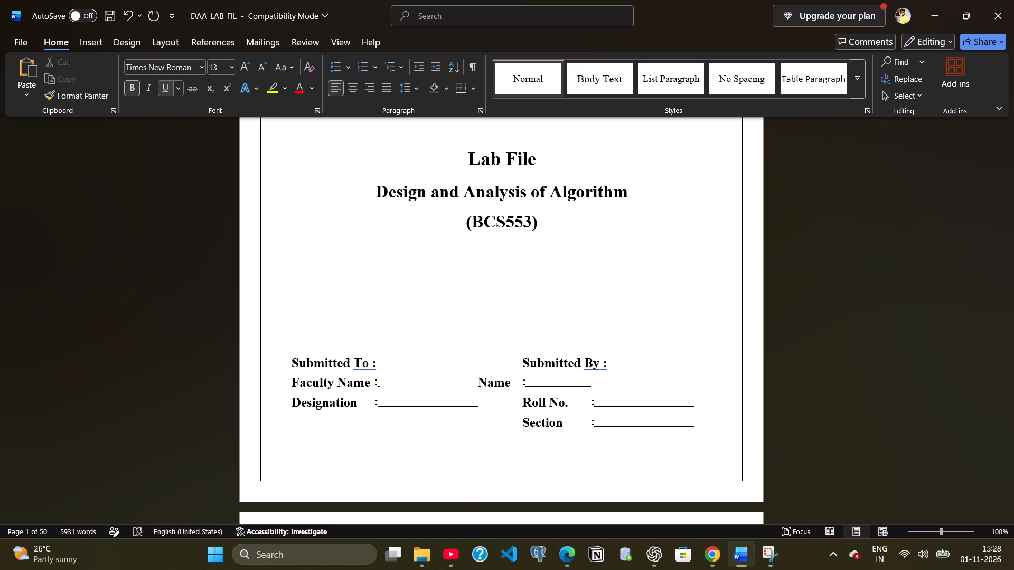
key("BackSpace")
key("space")
key("space")
key("space")
key("BackSpace")
key("BackSpace")
key("BackSpace")
key("space")
type("Mr")
key("period")
Remove the underline from the text "Mr." in the Faculty Name entry, leaving the insertion point after it.
left_click_drag(379, 383, 394, 382)
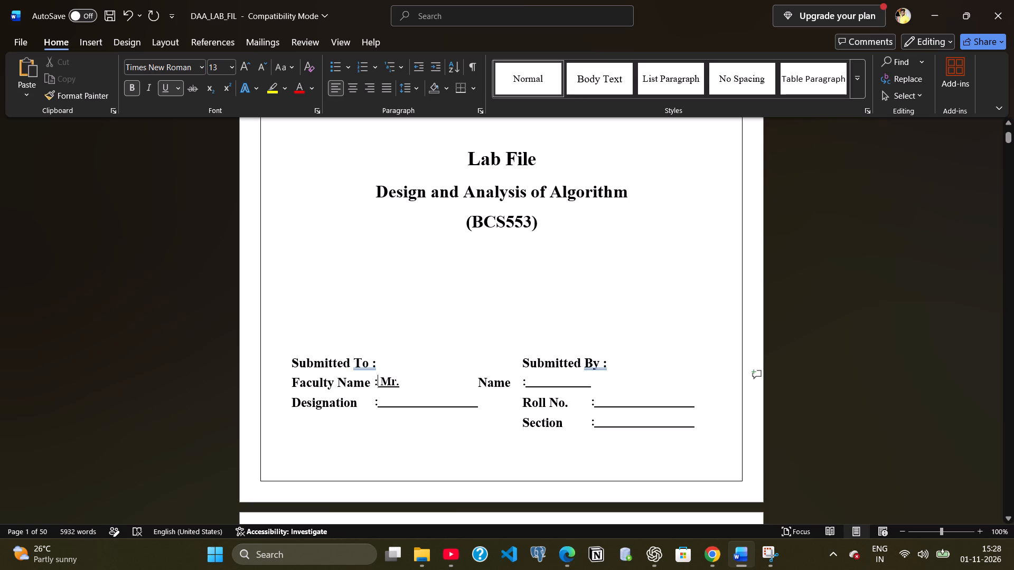
left_click_drag(394, 382, 406, 381)
left_click(406, 381)
left_click_drag(379, 382, 399, 379)
left_click(399, 379)
left_click_drag(399, 379, 381, 384)
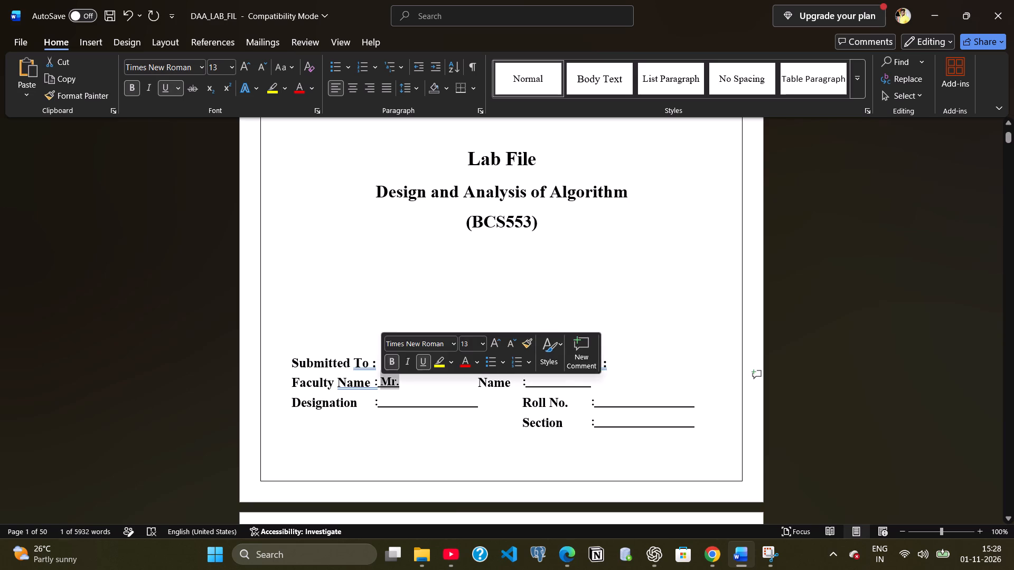
left_click(165, 87)
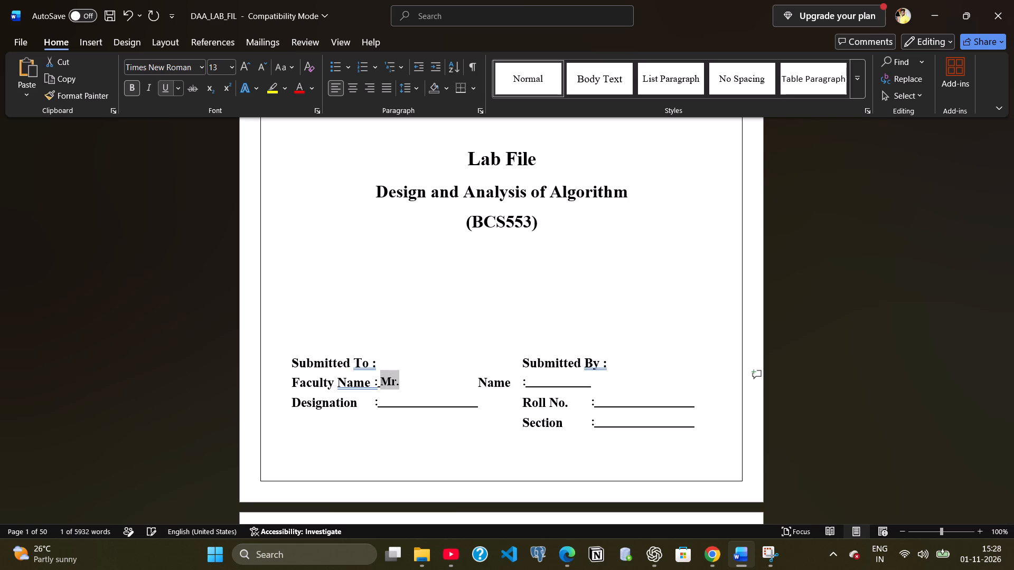
left_click(427, 370)
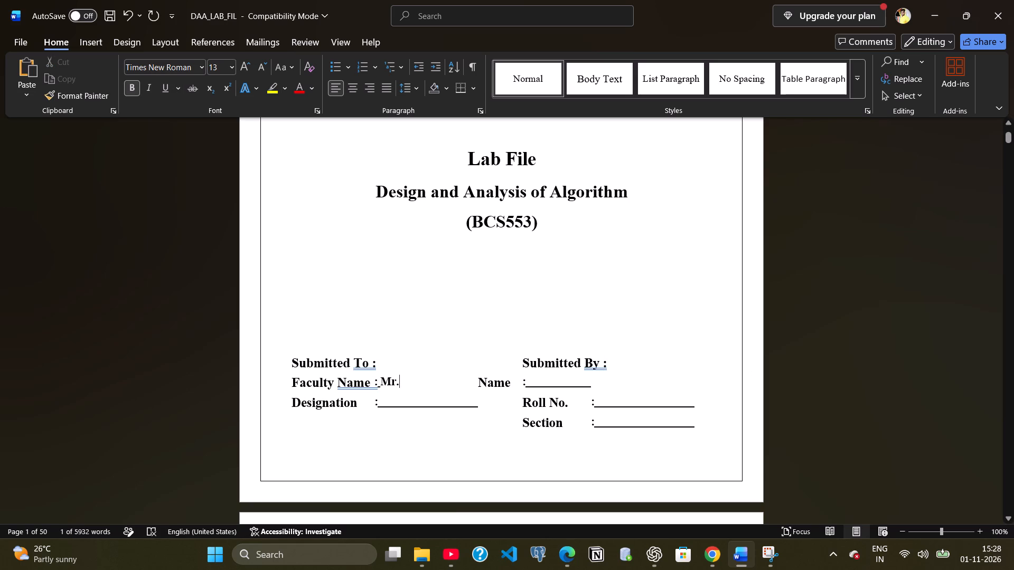
Remove the underline from the single space between the Faculty Name colon and "Mr.".
left_click(383, 386)
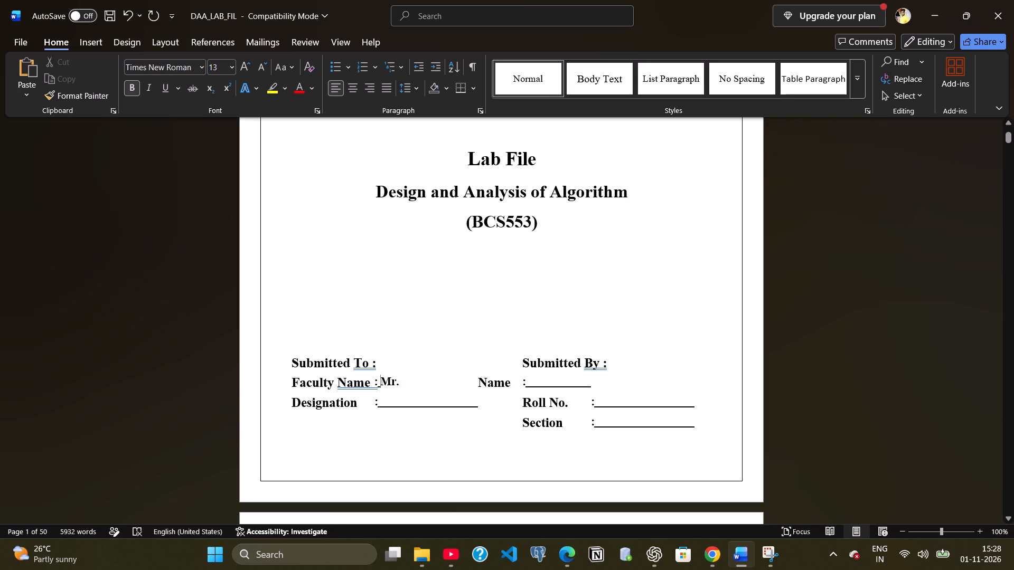
key("BackSpace")
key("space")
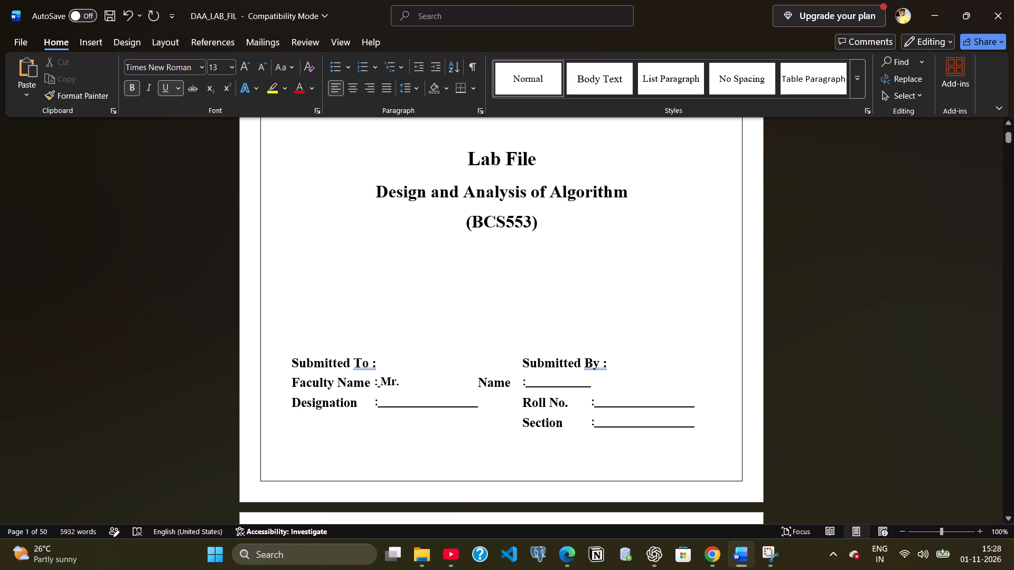
left_click(380, 384)
left_click(164, 91)
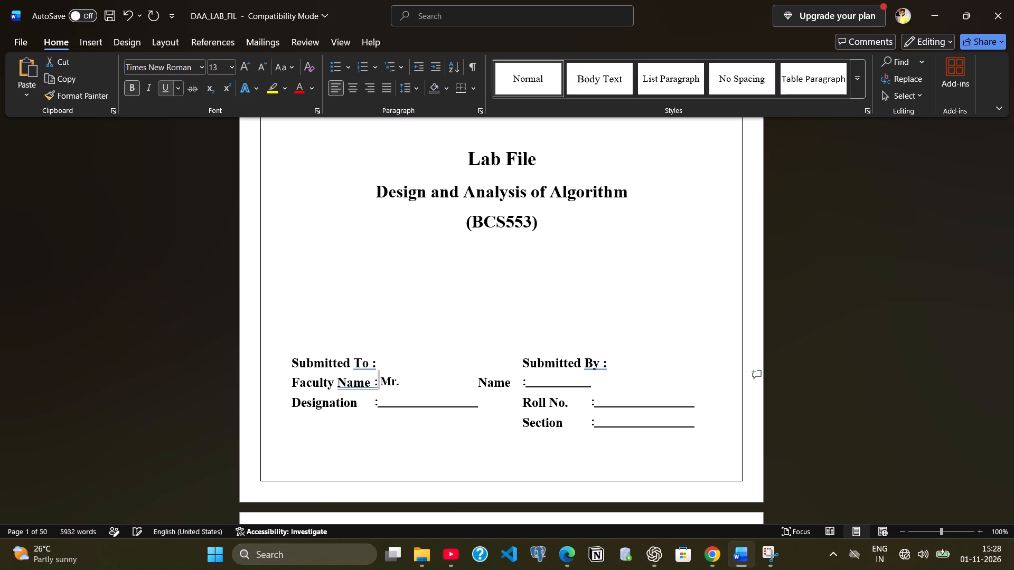
Enter the faculty member's name after "Mr." in the Faculty Name entry, with the first name abbreviated and ending in a period.
left_click(410, 385)
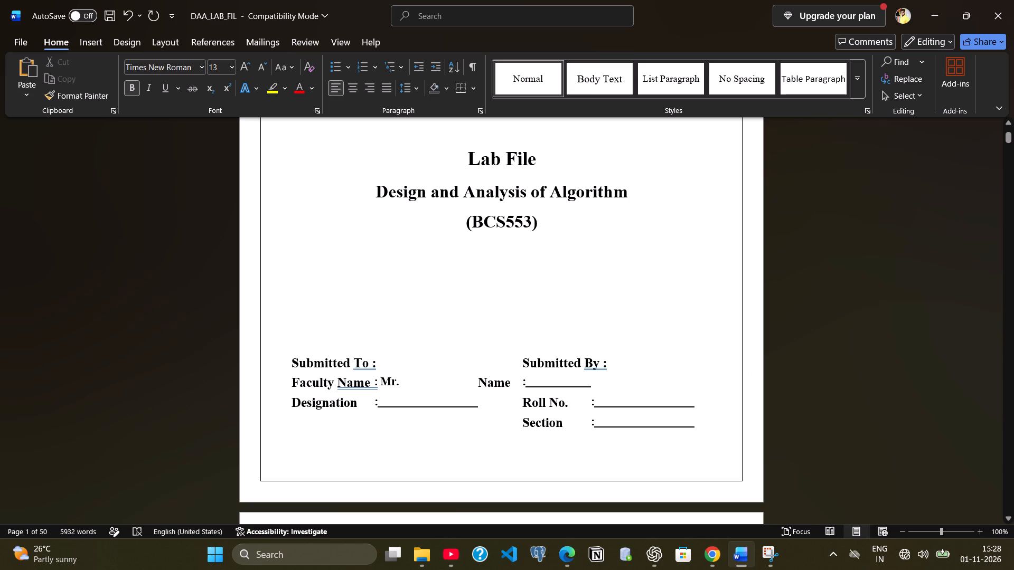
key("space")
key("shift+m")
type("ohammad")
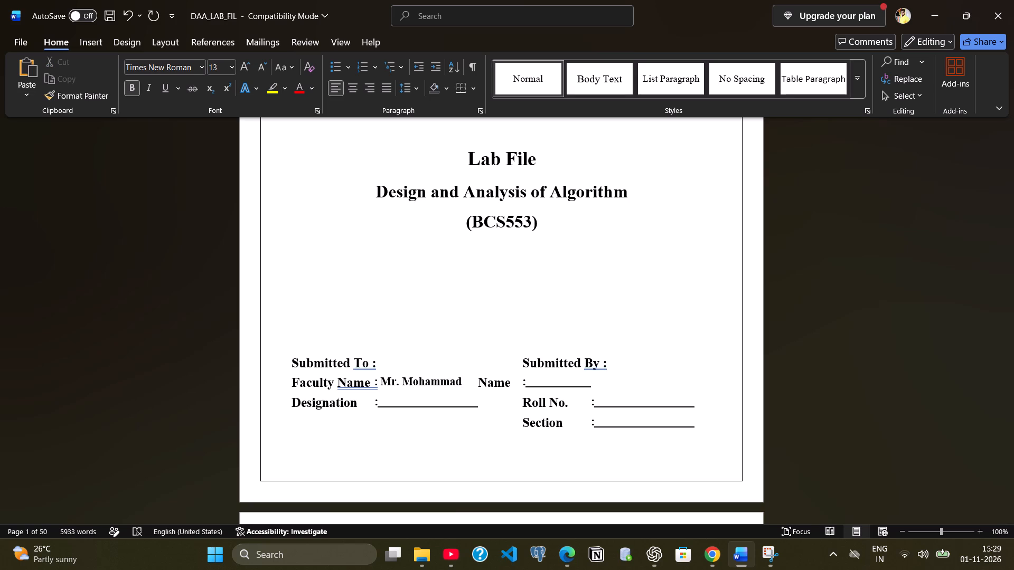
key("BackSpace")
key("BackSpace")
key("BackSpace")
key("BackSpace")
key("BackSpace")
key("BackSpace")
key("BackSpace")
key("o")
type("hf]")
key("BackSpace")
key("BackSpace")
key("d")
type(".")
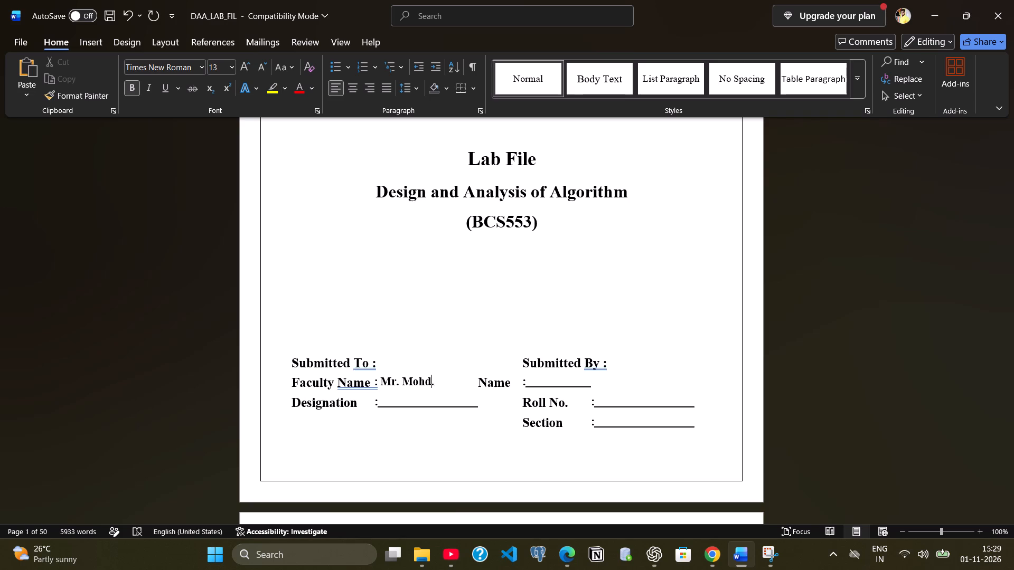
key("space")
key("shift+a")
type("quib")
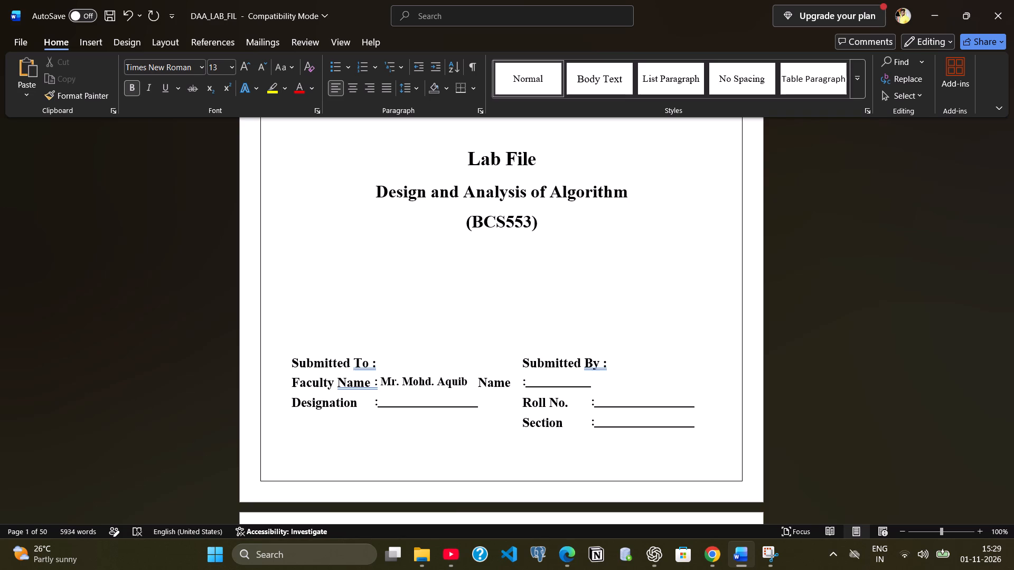
Delete the colon and underlined blank after the Designation label in the Submitted To block.
left_click(484, 402)
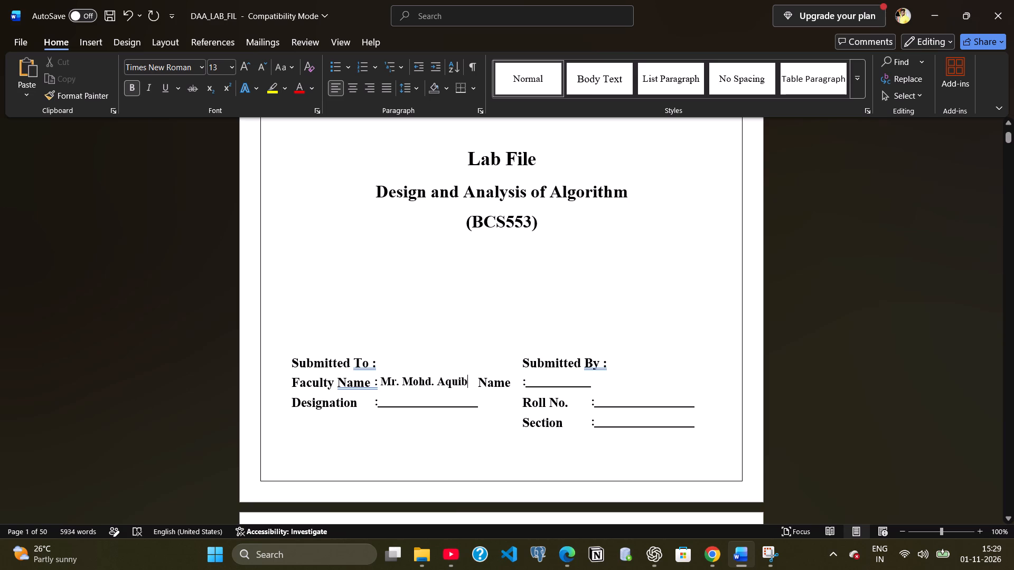
key("BackSpace")
key("BackSpace")
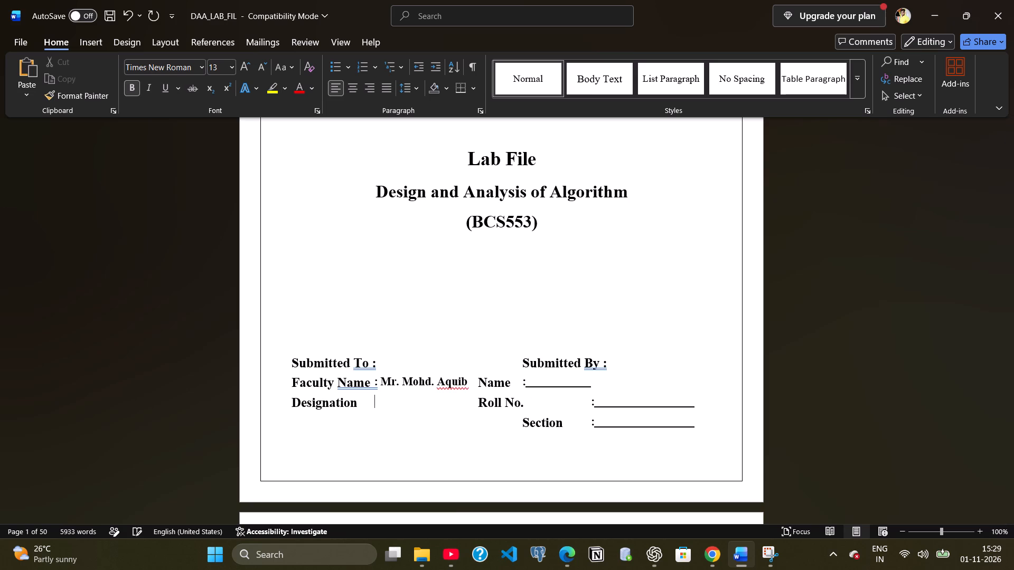
key("BackSpace")
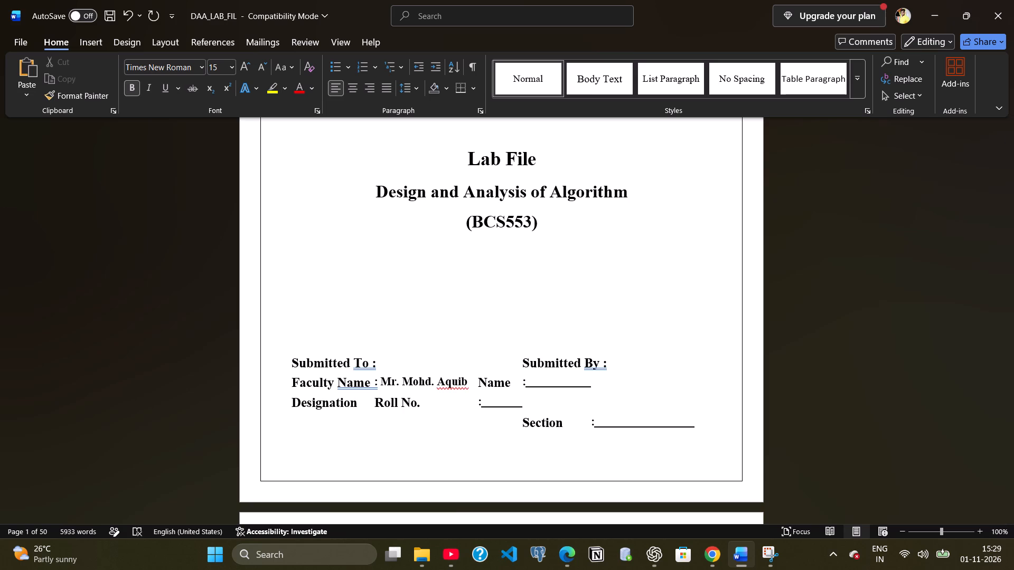
key("ctrl+z")
key("Left")
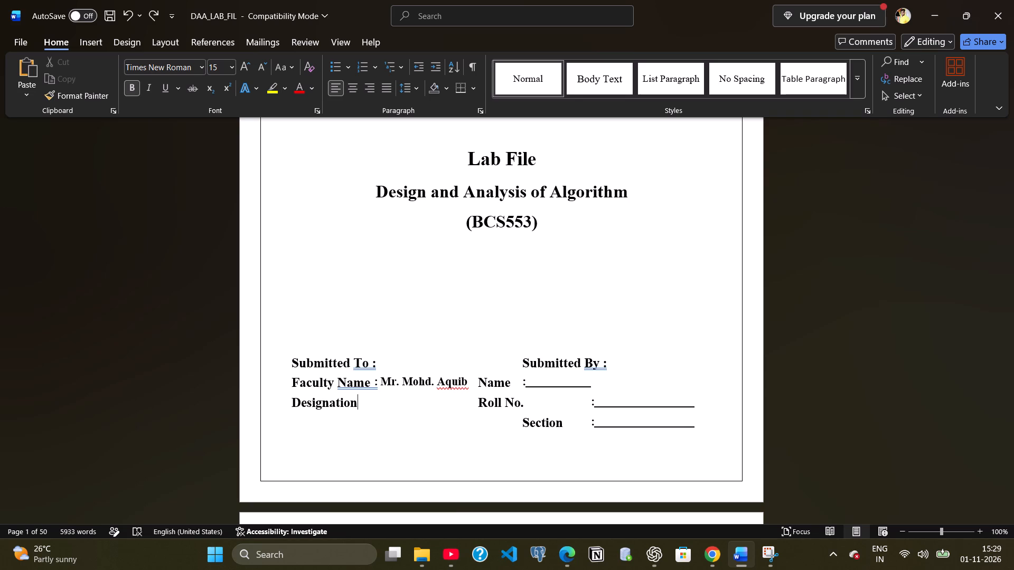
Enter " : Assistant Professor" directly after the Designation label, with Professor spelled with a single f.
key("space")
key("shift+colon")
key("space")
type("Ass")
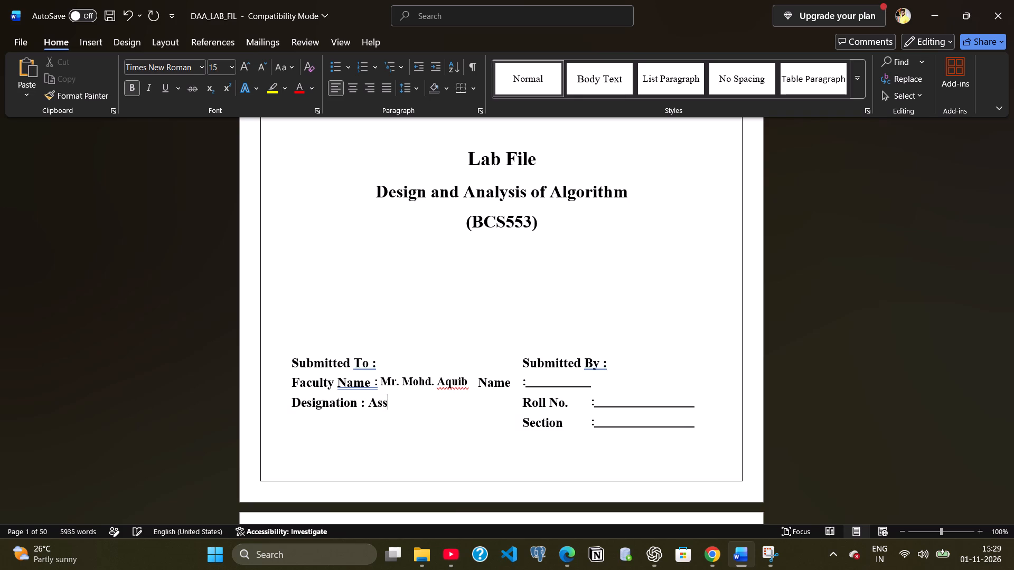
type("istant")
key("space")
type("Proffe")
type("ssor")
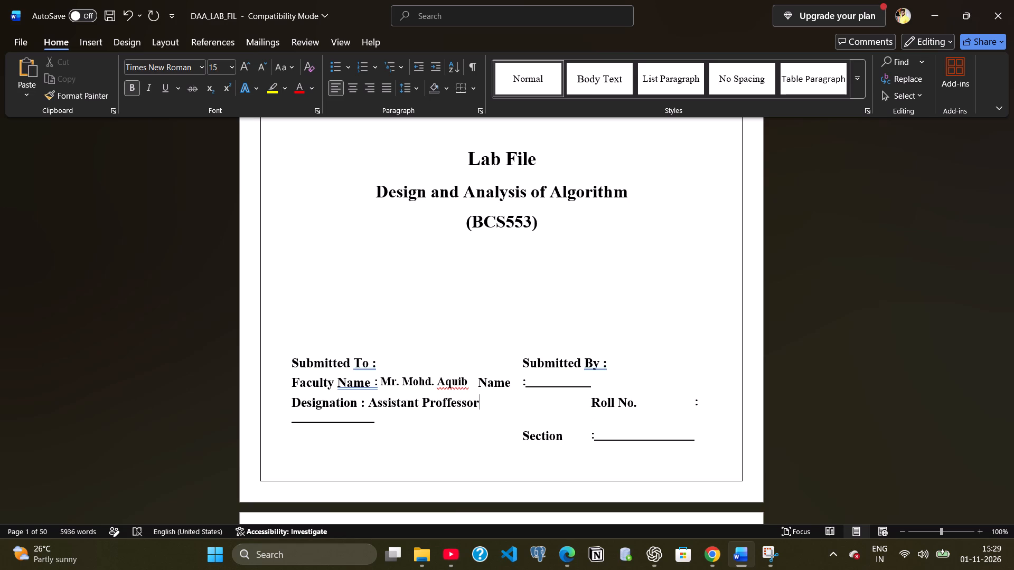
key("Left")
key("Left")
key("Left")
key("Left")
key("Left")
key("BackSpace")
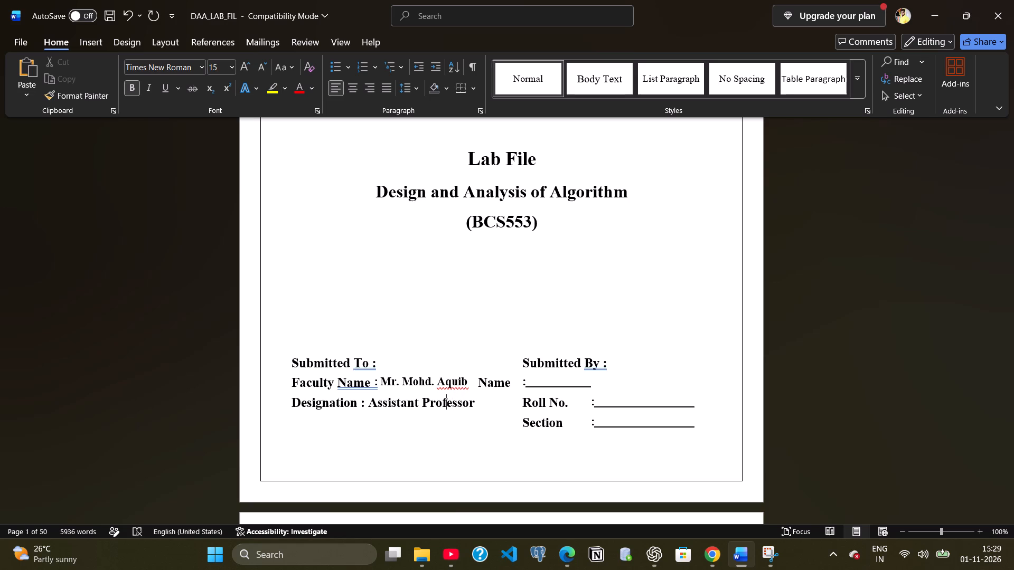
Insert spaces before the Name label until it lines up under Submitted By with the Roll No. and Section labels.
left_click(480, 384)
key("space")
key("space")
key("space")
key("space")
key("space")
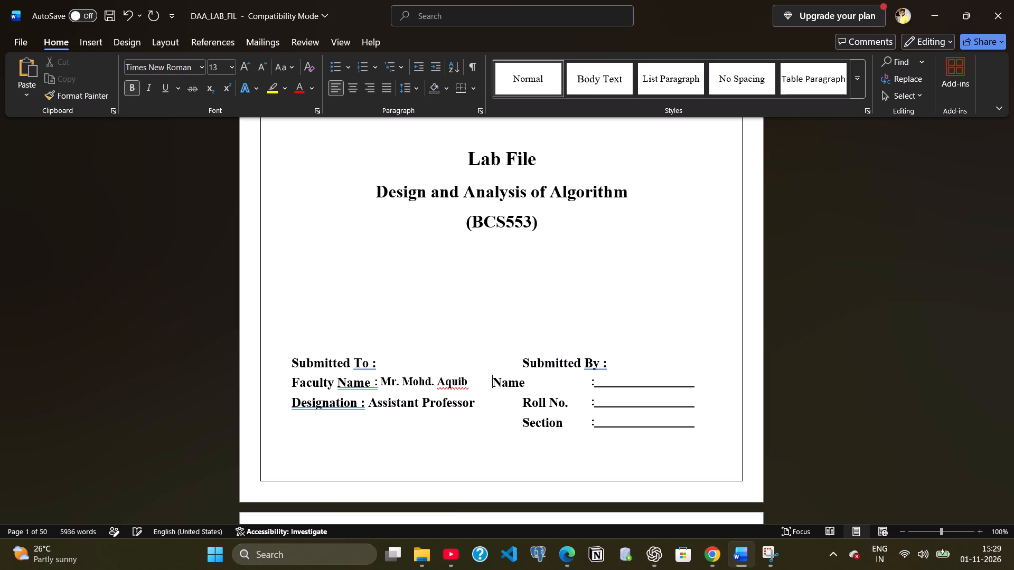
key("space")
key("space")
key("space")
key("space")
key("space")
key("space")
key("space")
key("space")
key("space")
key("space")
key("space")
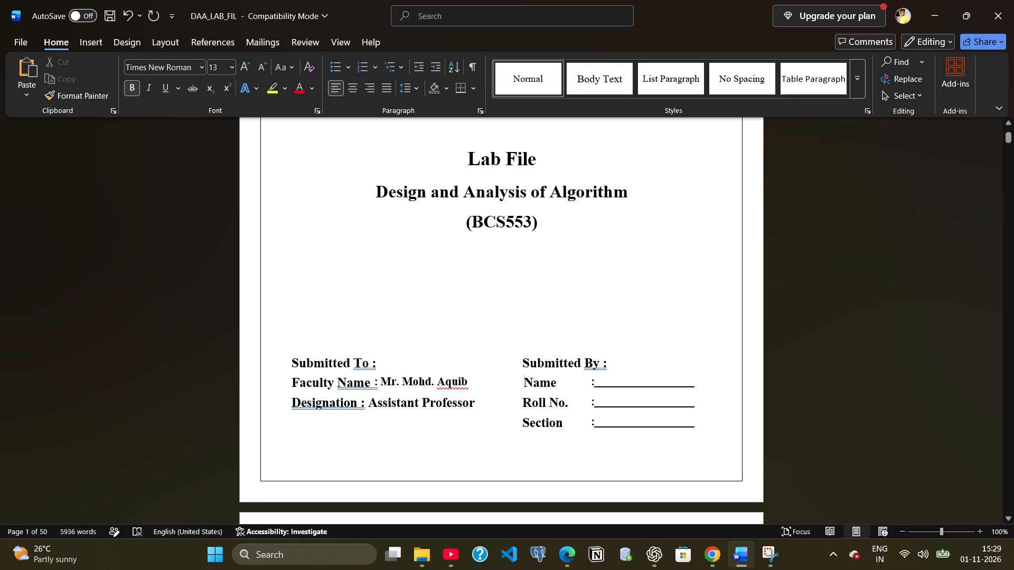
Reduce the gap before the Name colon to one space and delete the underlined blank after the colon.
left_click(591, 383)
key("BackSpace")
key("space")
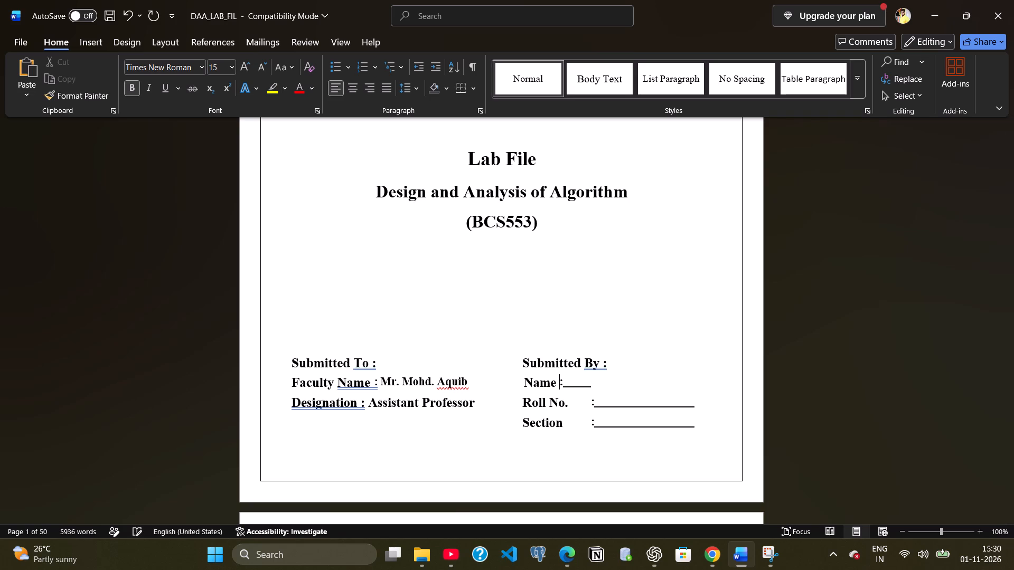
left_click(602, 384)
key("BackSpace")
key("BackSpace")
key("ctrl+z")
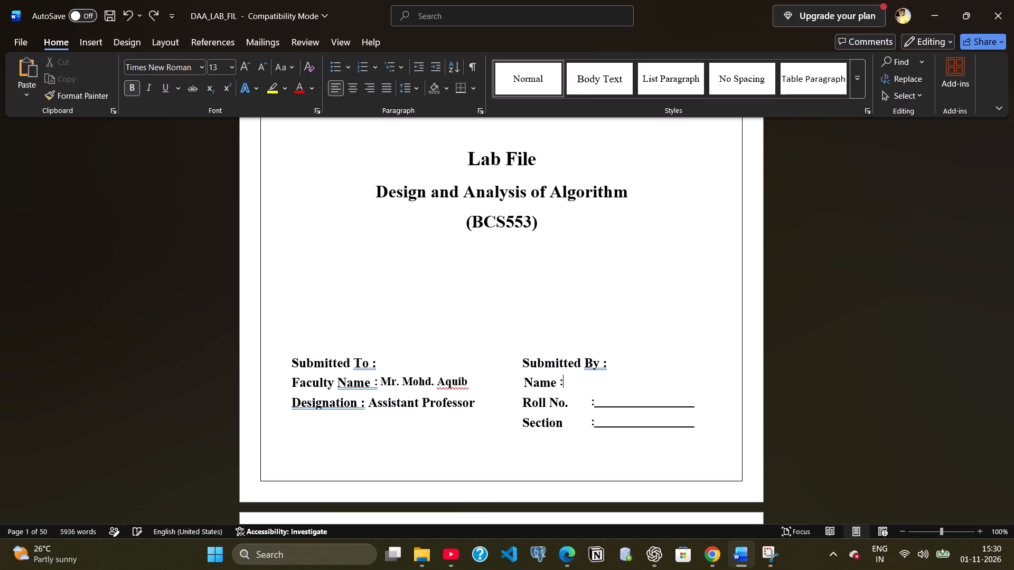
Enter the student's full name after the Name colon in the Submitted By block, with one space before it.
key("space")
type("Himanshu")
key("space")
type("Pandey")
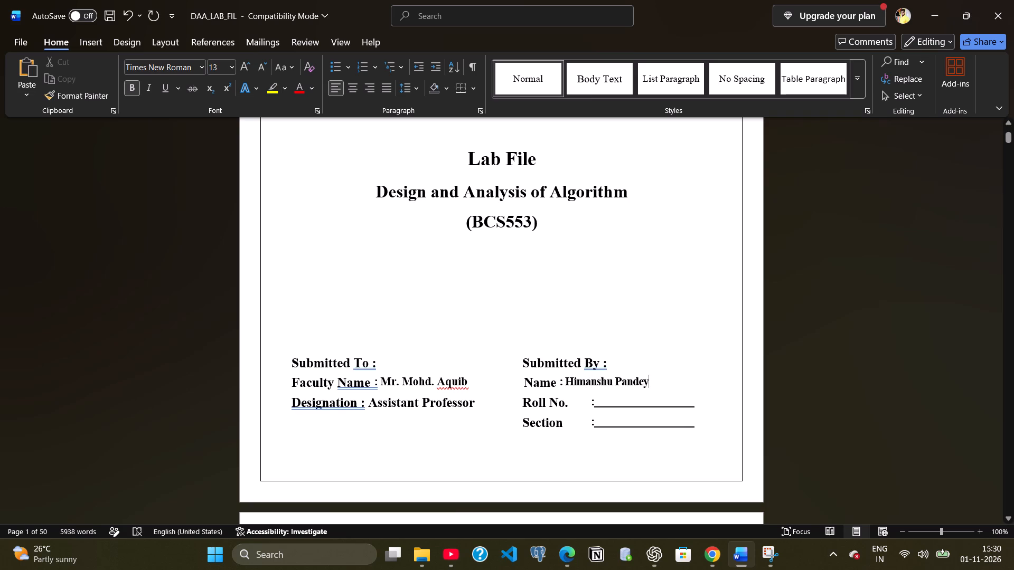
Compare the font size of the Name label with that of the entered student name.
left_click(555, 388)
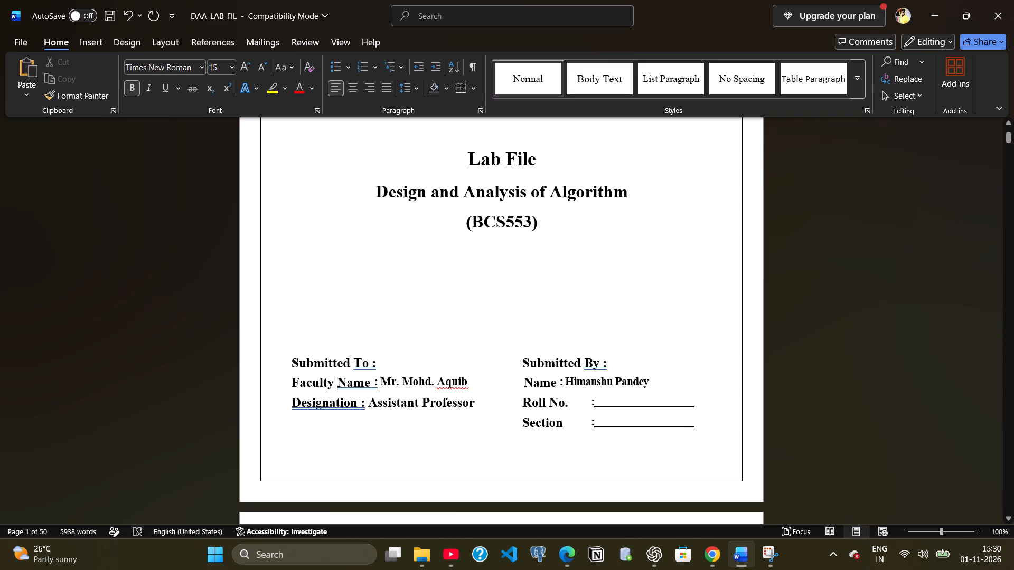
left_click(576, 379)
left_click(540, 381)
left_click(595, 382)
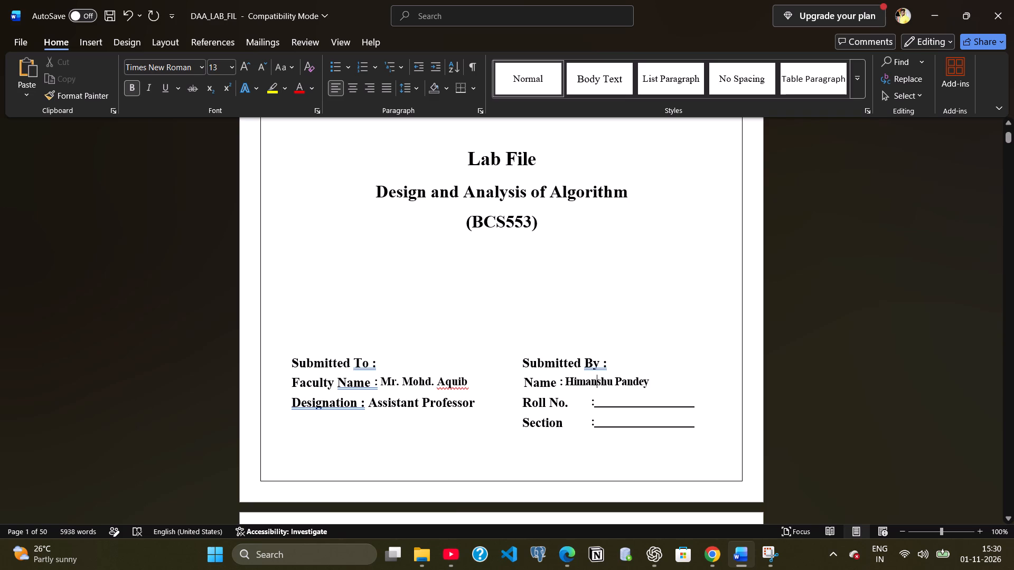
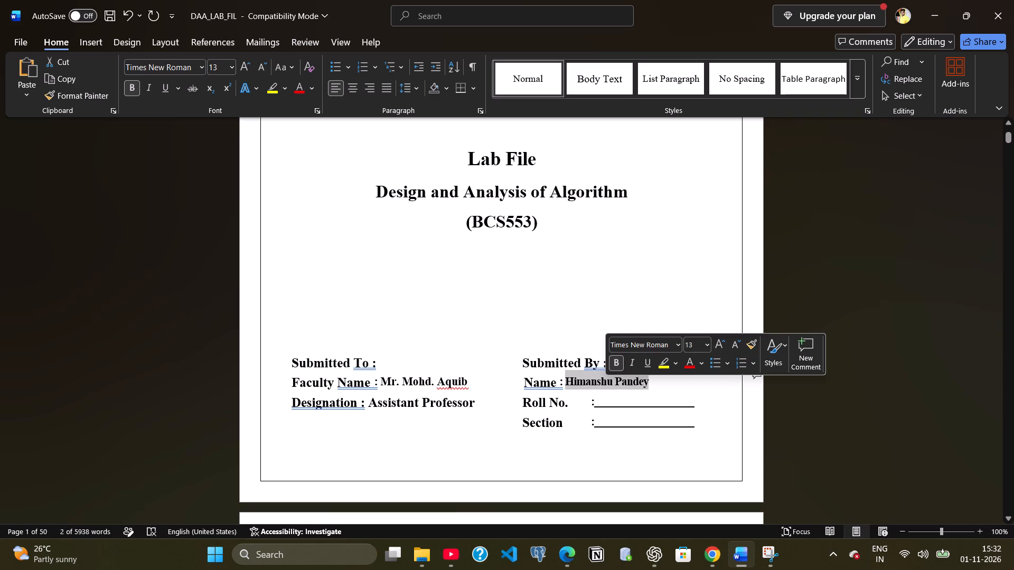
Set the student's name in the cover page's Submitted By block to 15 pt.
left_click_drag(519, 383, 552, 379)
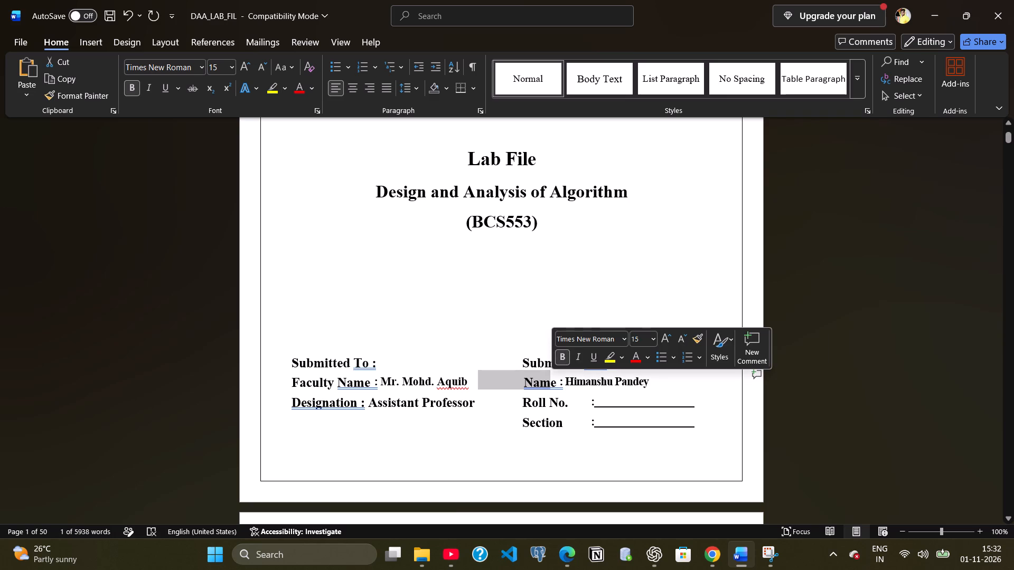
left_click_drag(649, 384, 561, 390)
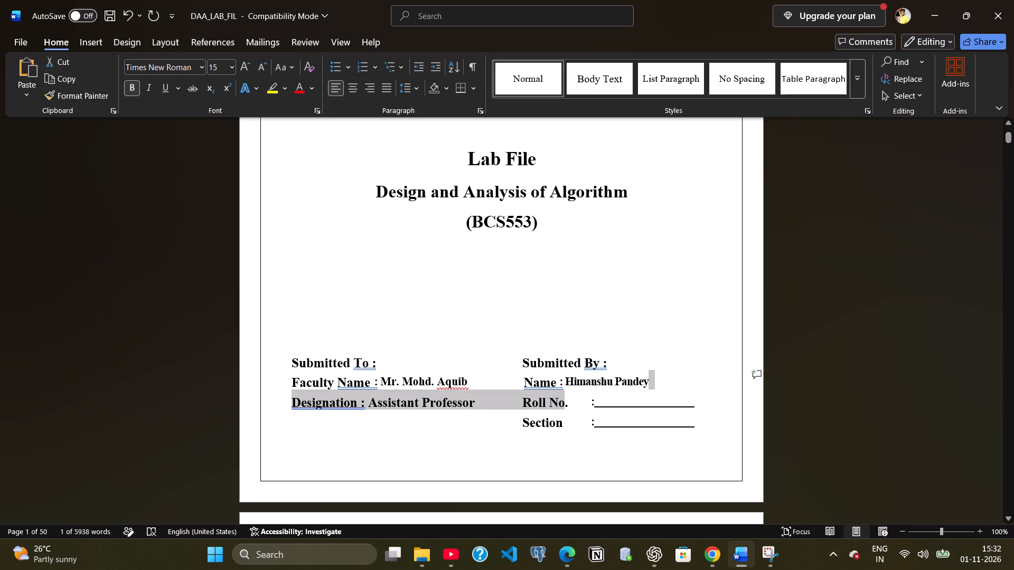
Set the student's full name after the Name label in the cover page's Submitted By block to 15 pt.
left_click_drag(561, 390, 573, 386)
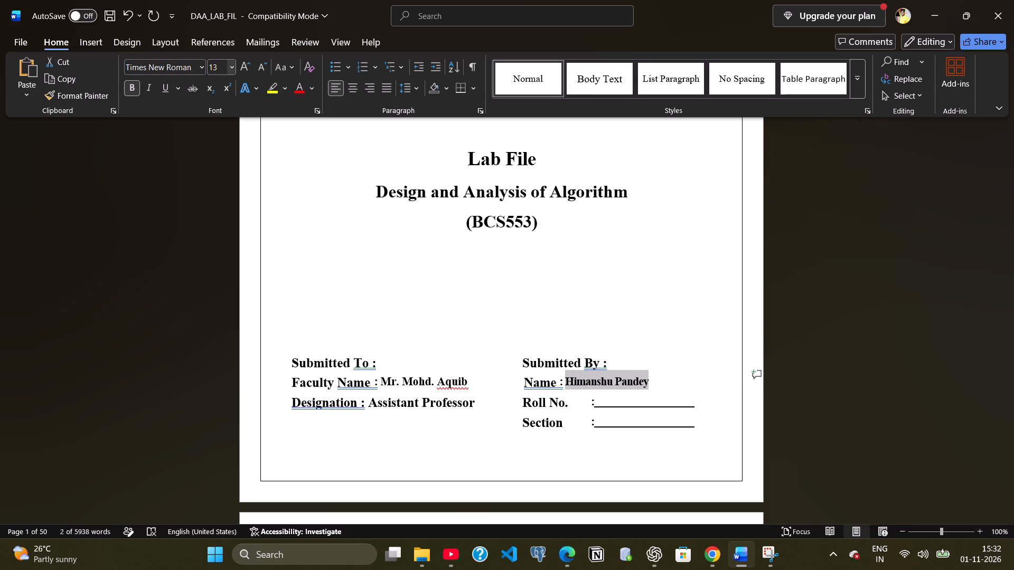
left_click(232, 66)
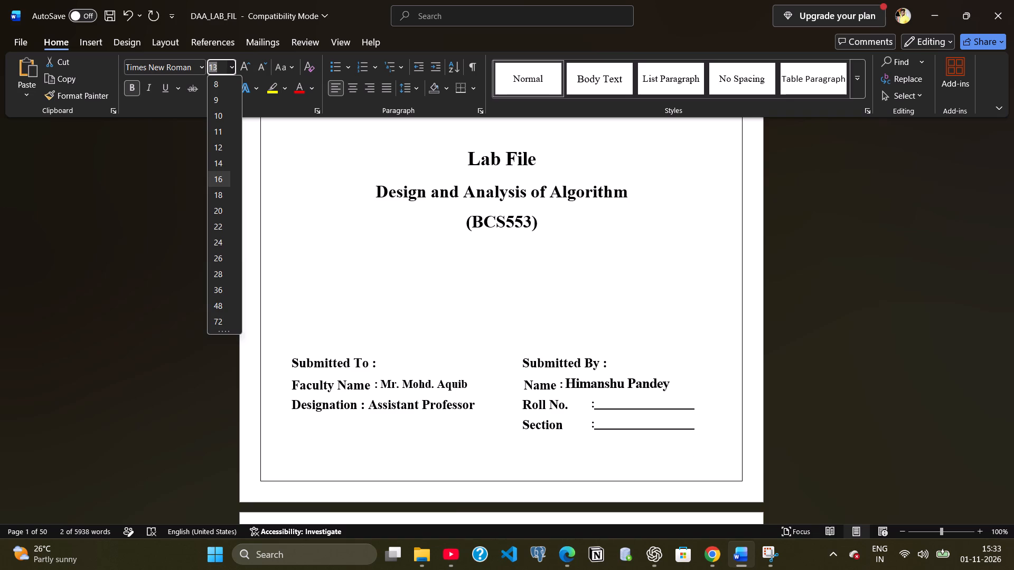
left_click(217, 62)
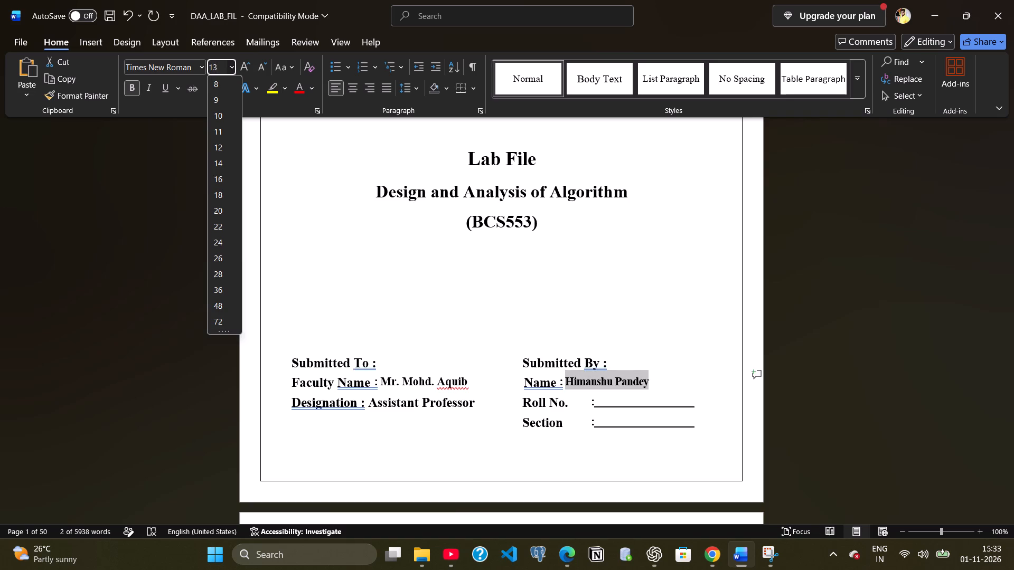
key("BackSpace")
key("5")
key("Return")
left_click(699, 385)
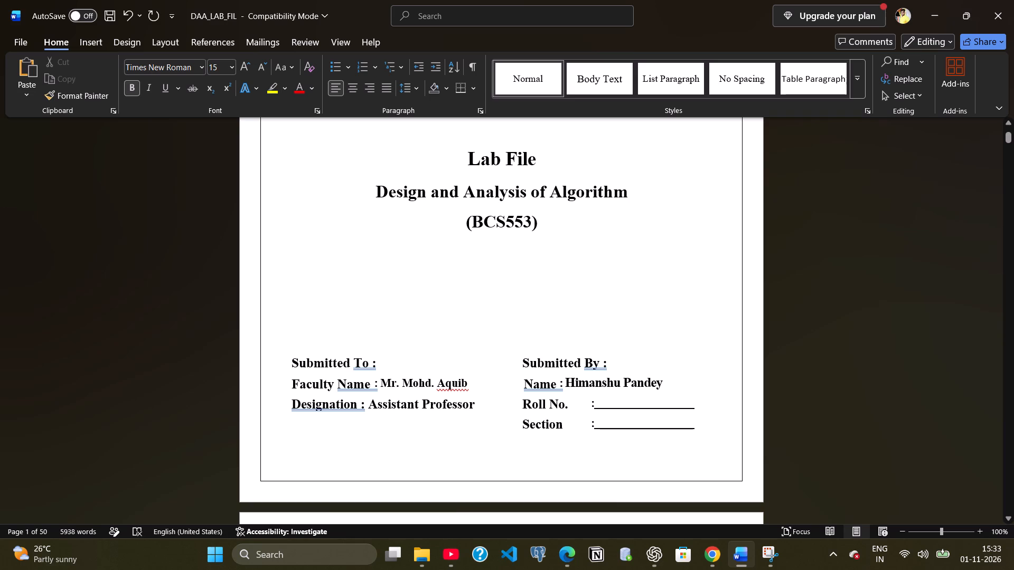
left_click_drag(555, 384, 534, 385)
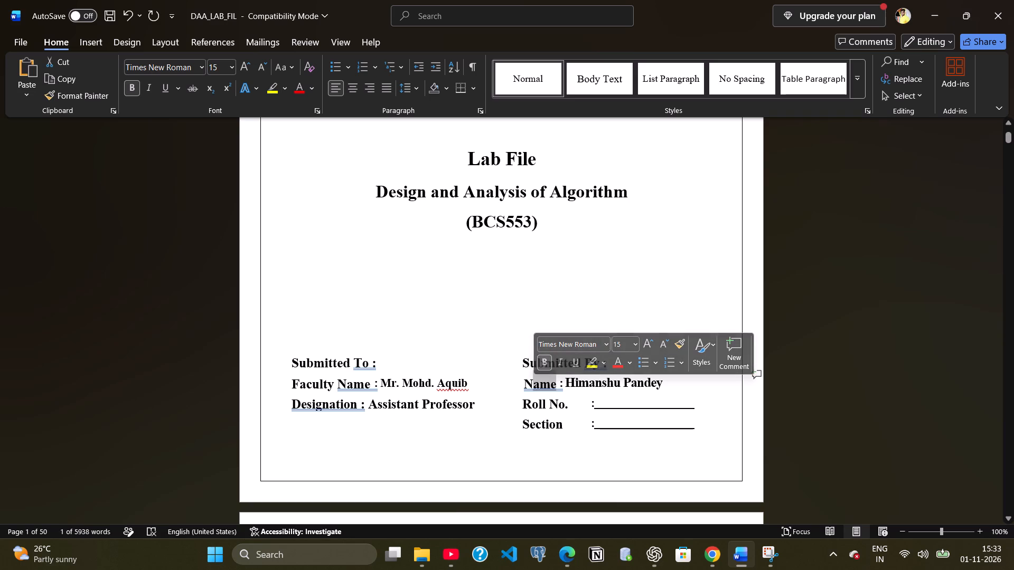
left_click_drag(565, 384, 626, 388)
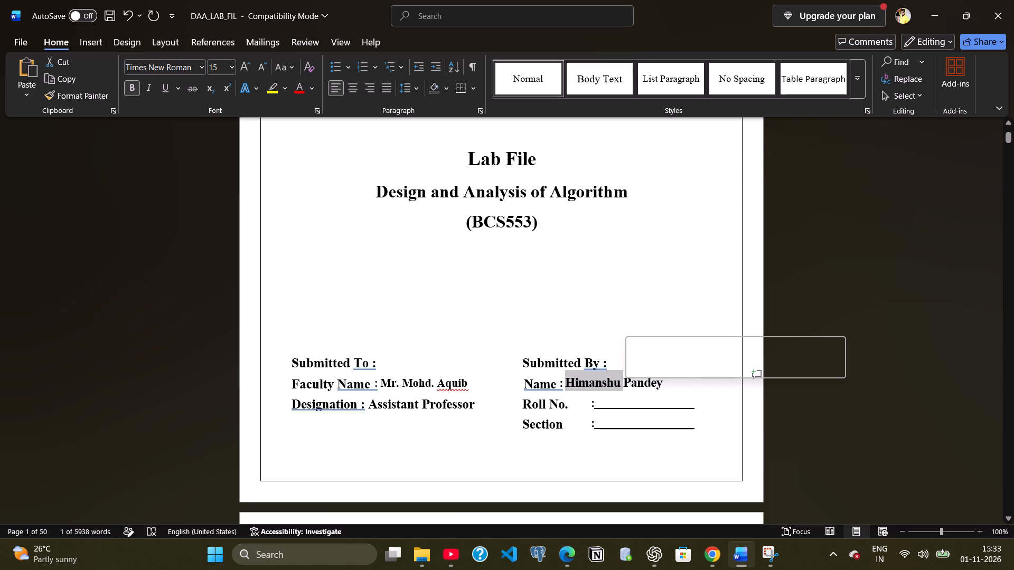
Place the insertion point between the Roll No. colon and its underlined blank in the Submitted By block.
left_click(600, 402)
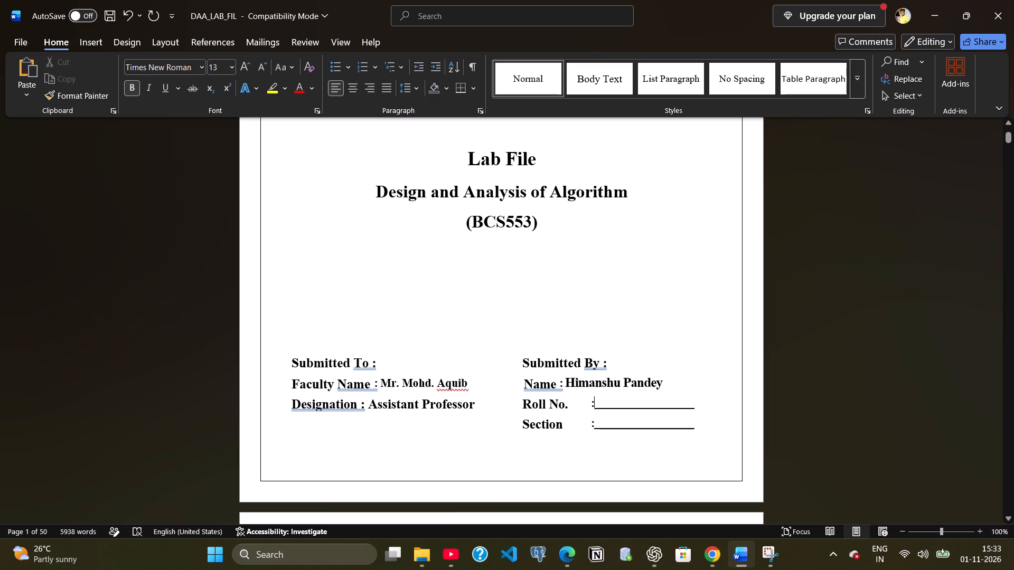
Check the font size used in the Faculty Name line, and set the student's name in the Submitted By block to 13 pt.
left_click(387, 379)
left_click(348, 384)
left_click_drag(660, 381, 586, 386)
left_click(219, 64)
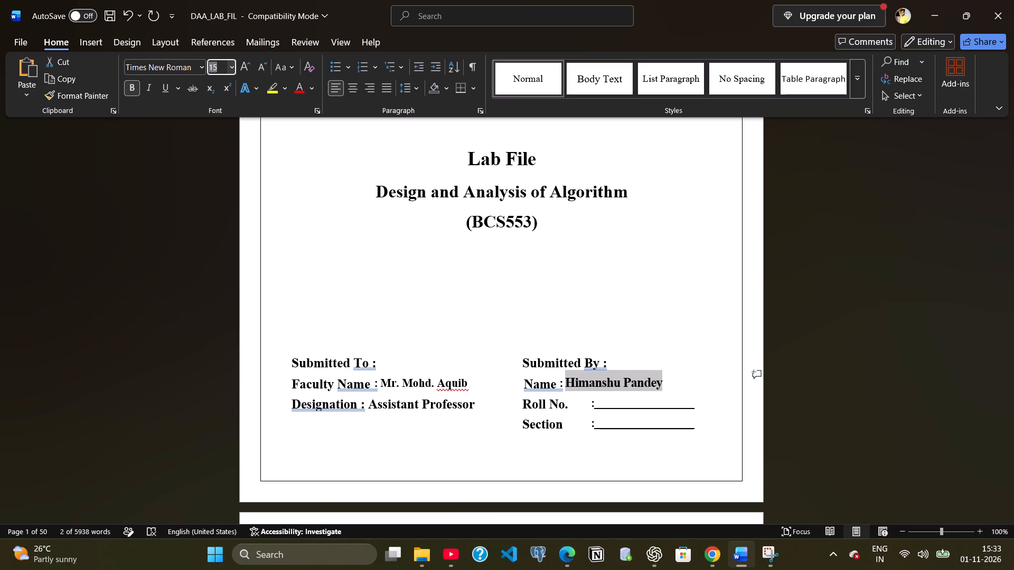
left_click(219, 64)
key("BackSpace")
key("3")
key("Return")
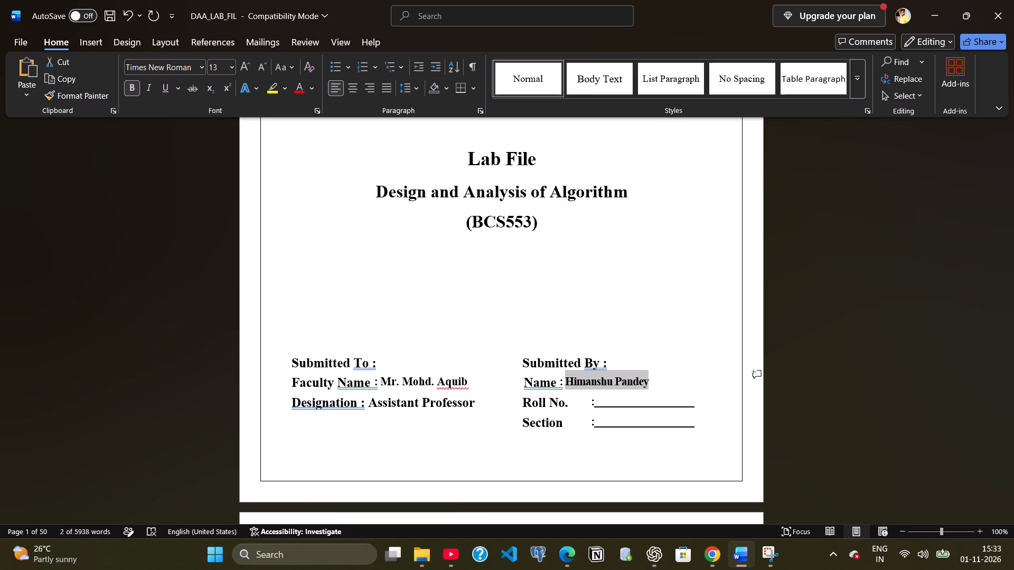
Replace the wide gap between the Roll No. label and its colon with a single space.
left_click(612, 407)
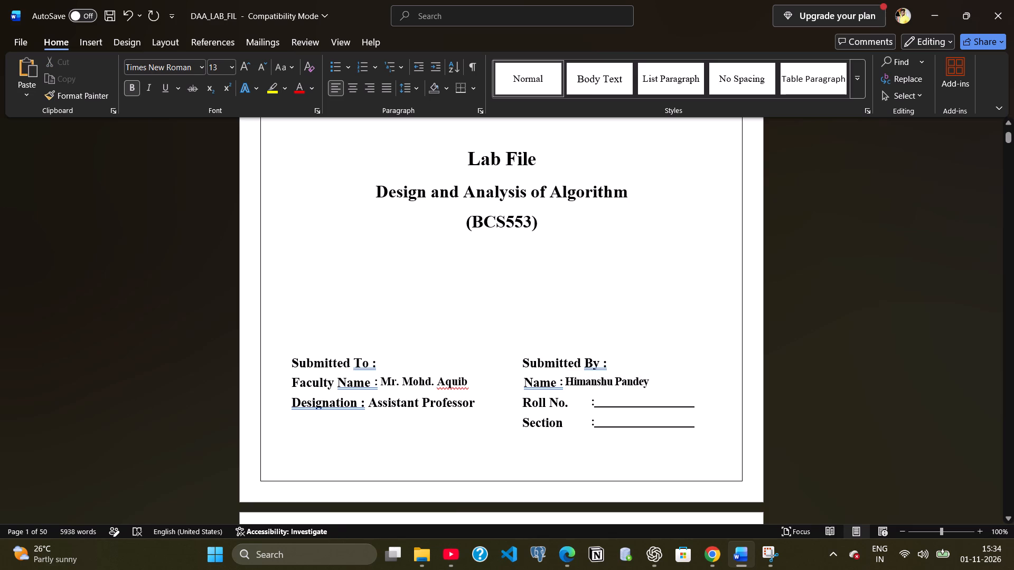
key("Left")
key("BackSpace")
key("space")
key("Right")
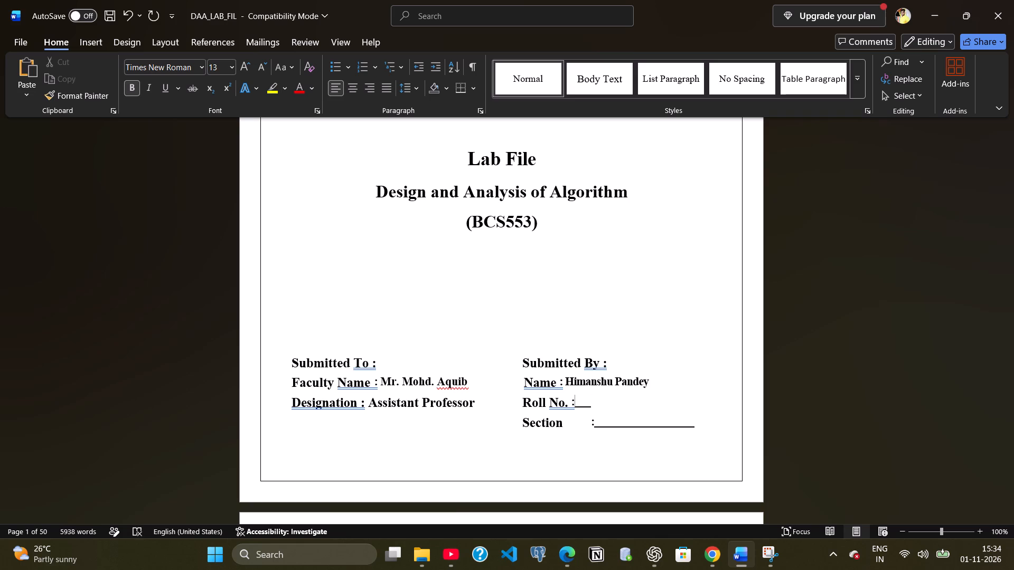
Add a space after the Roll No. colon and delete the underlined blank that follows it.
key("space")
key("Right")
key("Right")
key("Left")
key("BackSpace")
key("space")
key("BackSpace")
Enter the student's roll number after the Roll No. colon on the cover page, preceded by a space.
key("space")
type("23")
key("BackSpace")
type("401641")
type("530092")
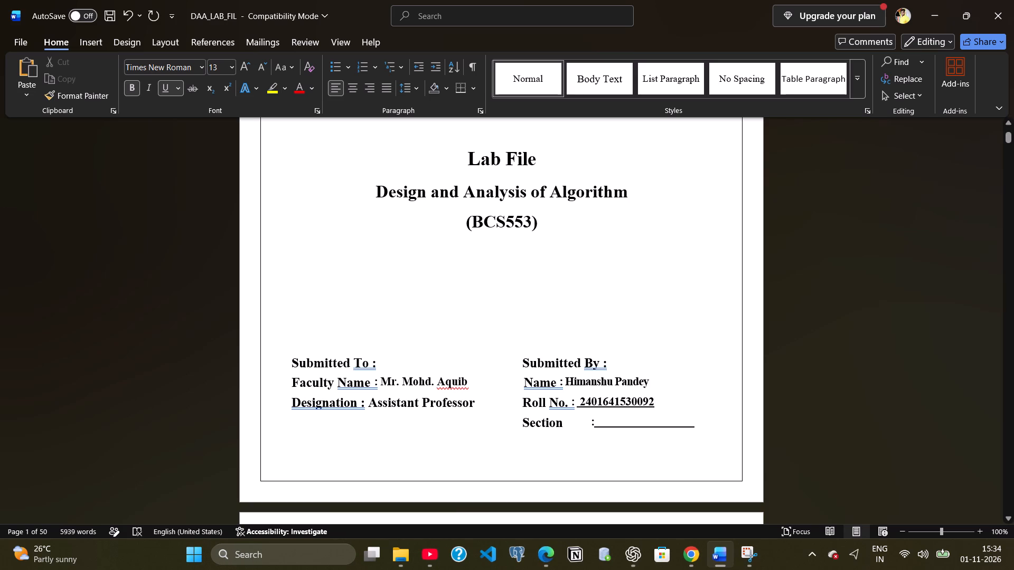